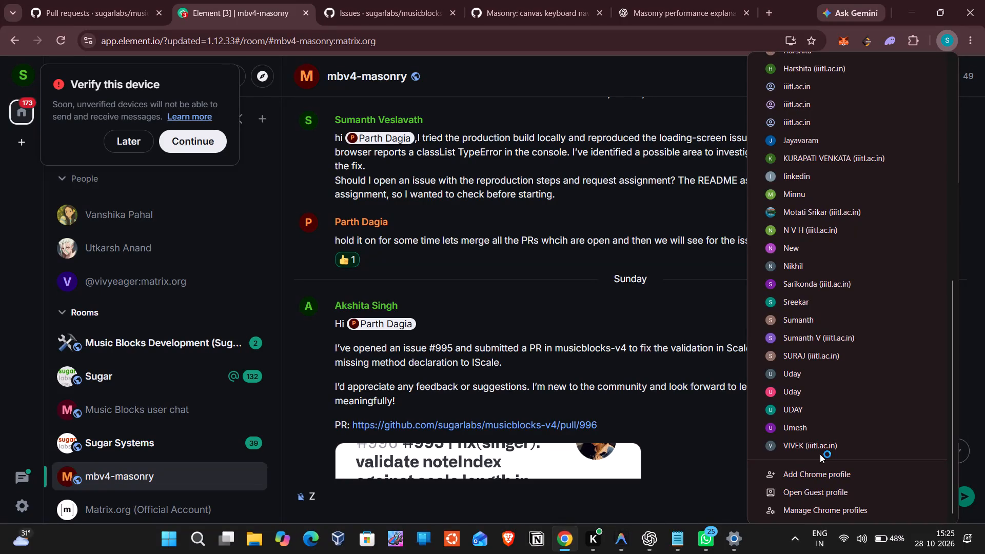
pyautogui.click(855, 340)
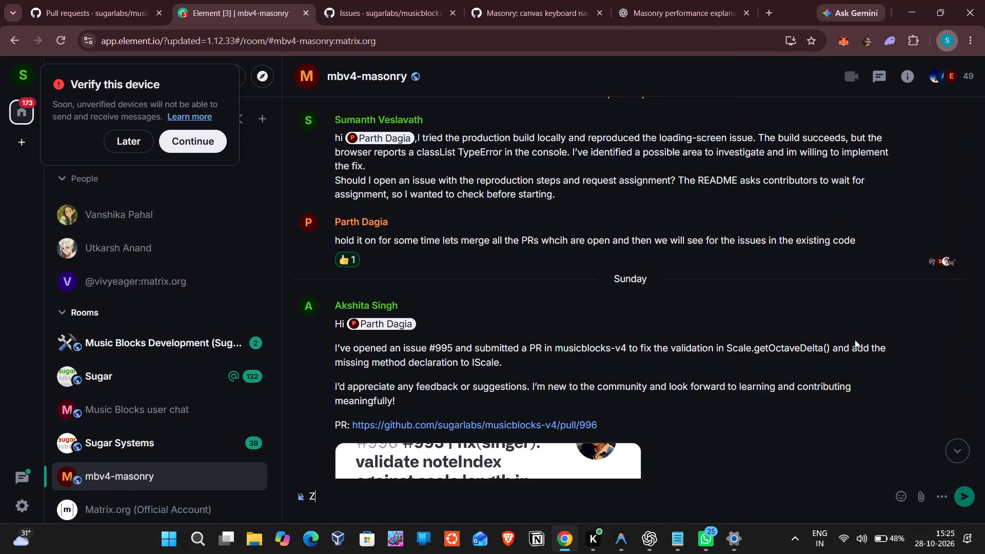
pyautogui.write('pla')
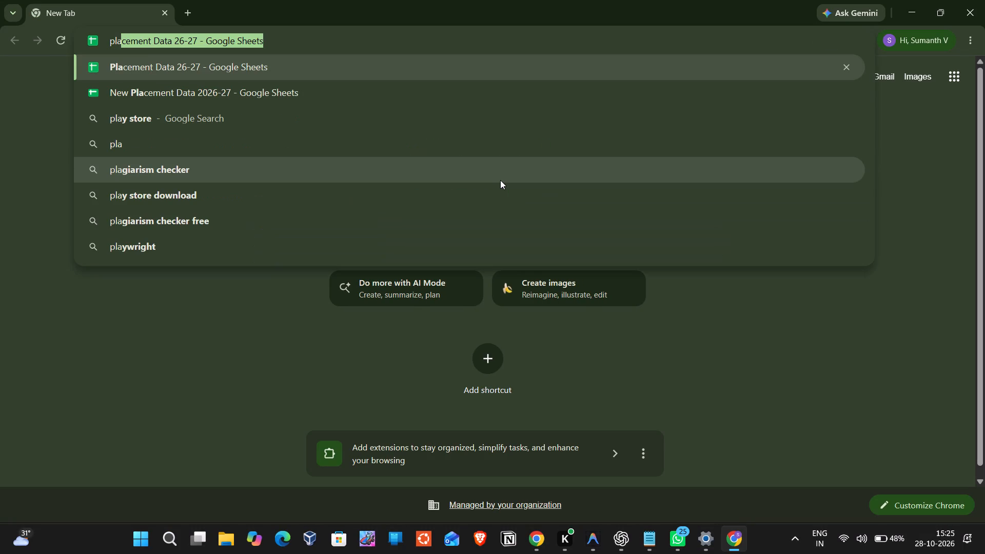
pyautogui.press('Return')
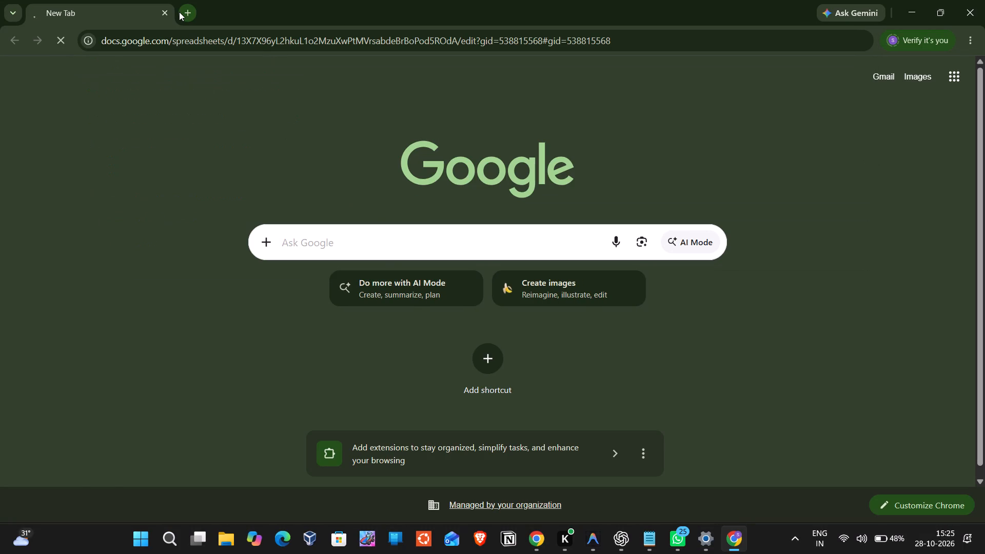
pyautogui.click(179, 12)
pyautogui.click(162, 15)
# Enter "new" in the address bar to find the needed Google Sheets spreadsheet.
pyautogui.write('new')
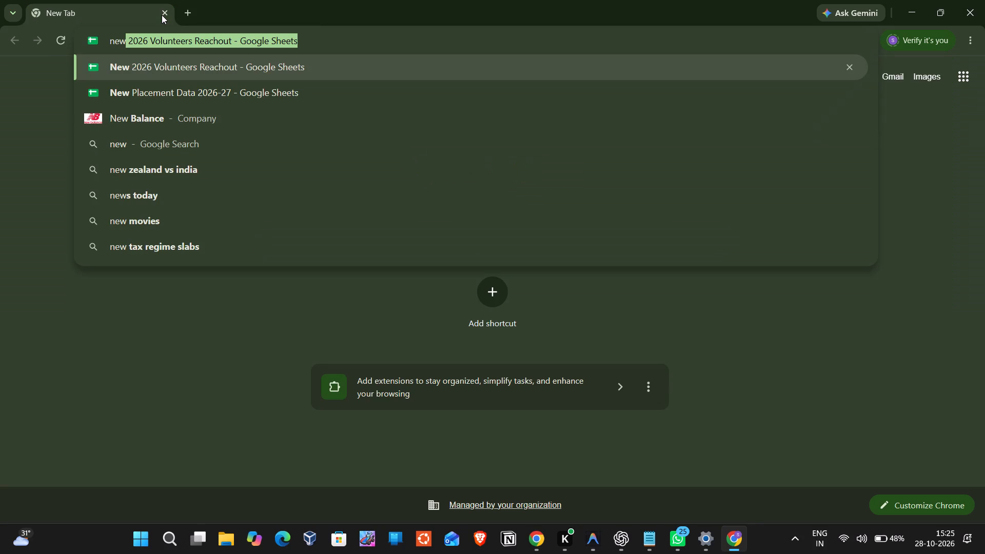
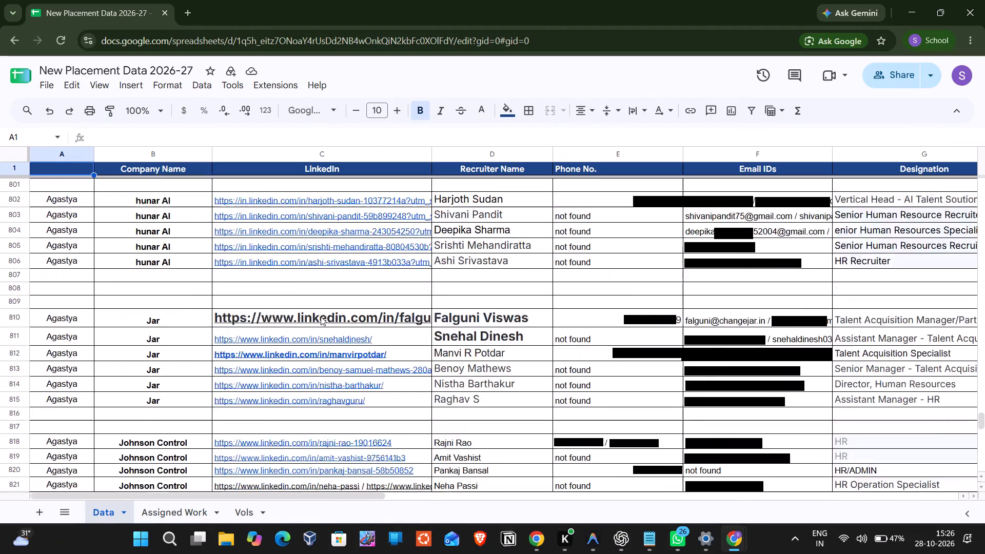
# Look through the recruiter entries in the Data sheet of New Placement Data 2026-27.
pyautogui.scroll(5, 321, 316)
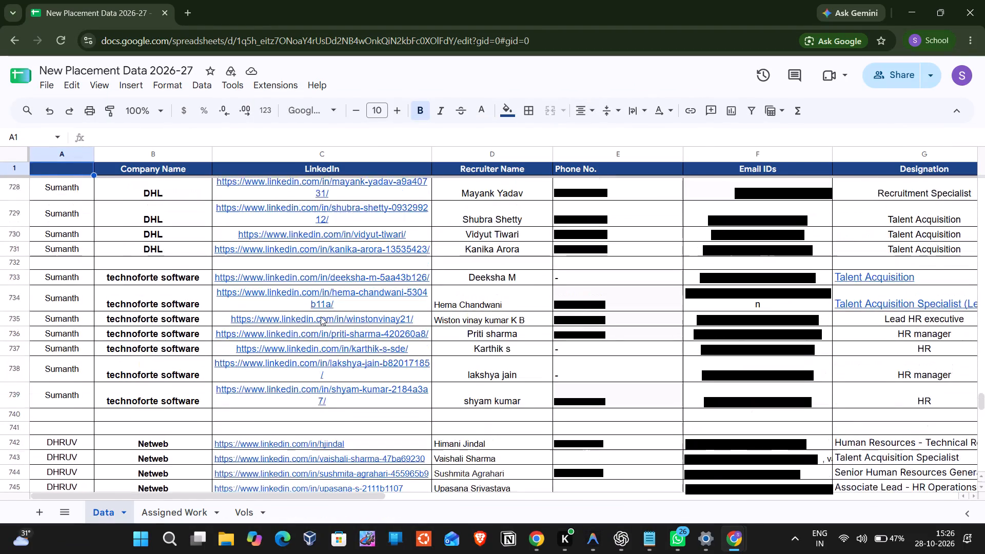
pyautogui.scroll(5, 321, 316)
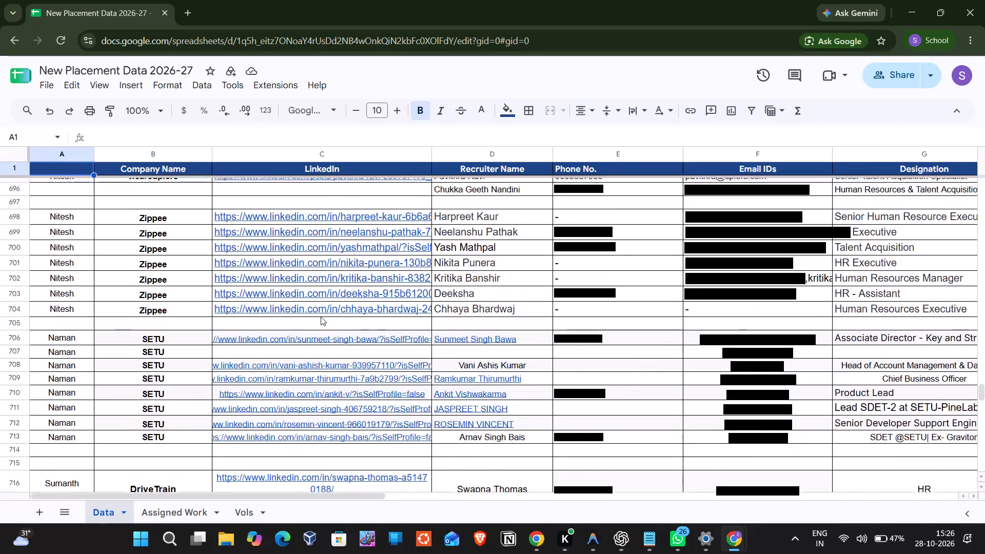
pyautogui.scroll(3, 321, 316)
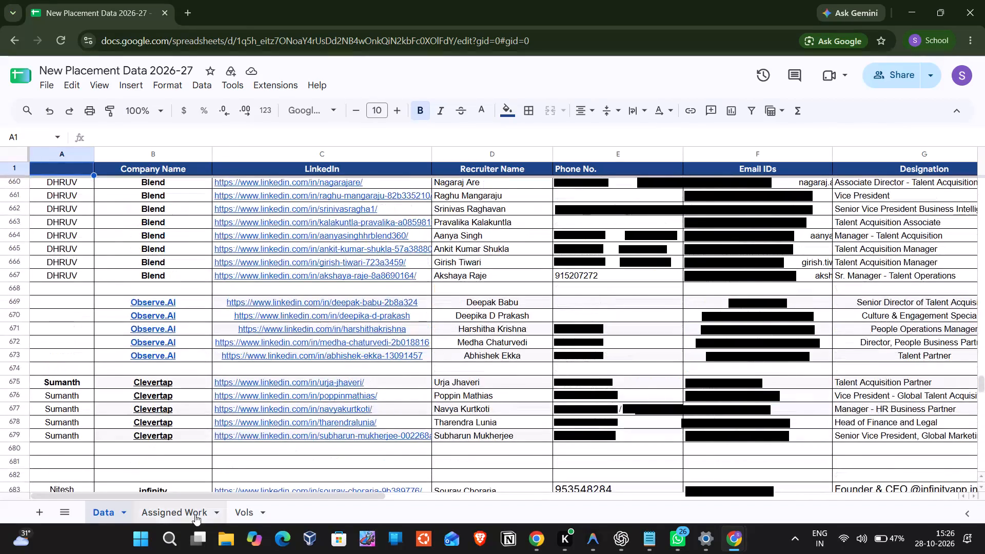
# Review the companies, volunteers and statuses listed in the Assigned Work sheet.
pyautogui.click(207, 510)
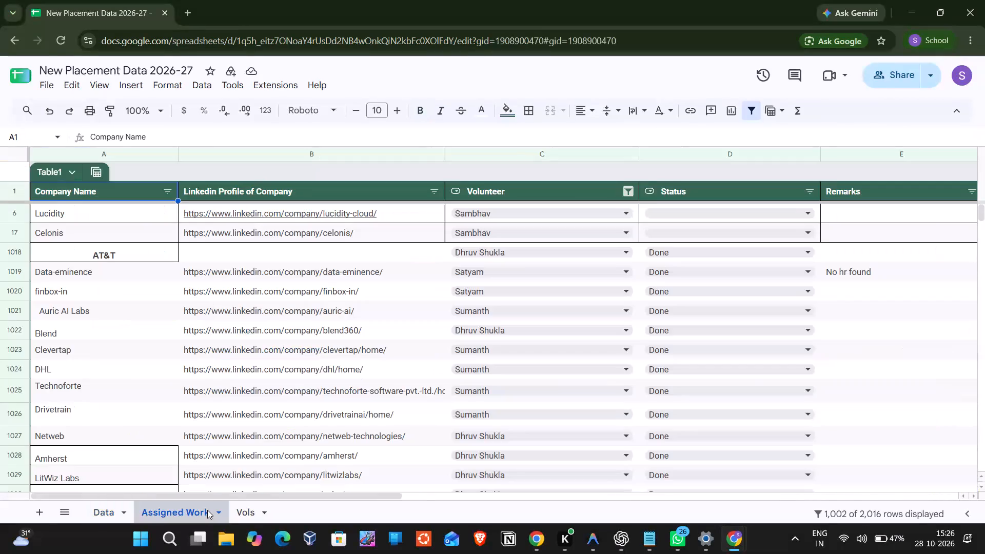
pyautogui.scroll(-8, 473, 329)
pyautogui.scroll(3, 473, 329)
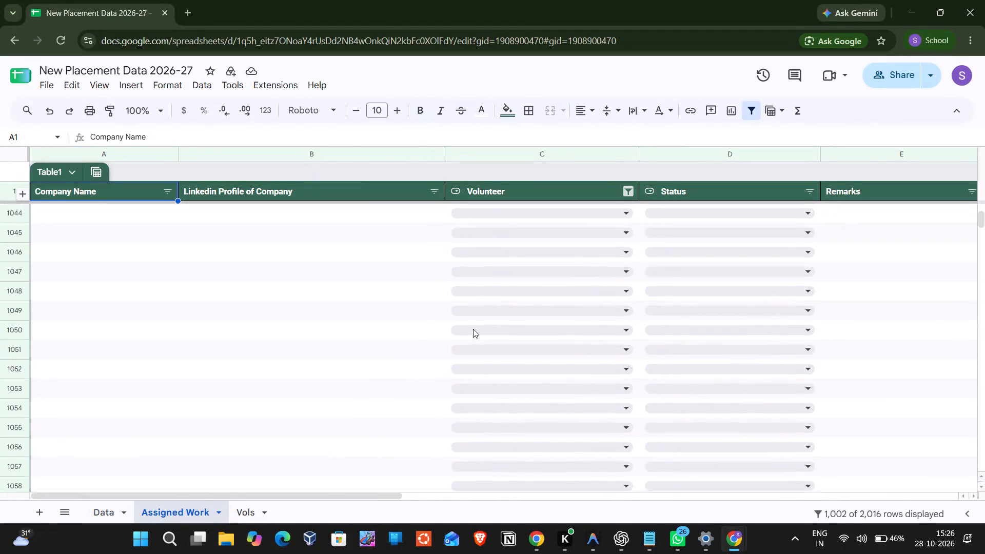
pyautogui.scroll(2, 473, 329)
pyautogui.scroll(-3, 473, 329)
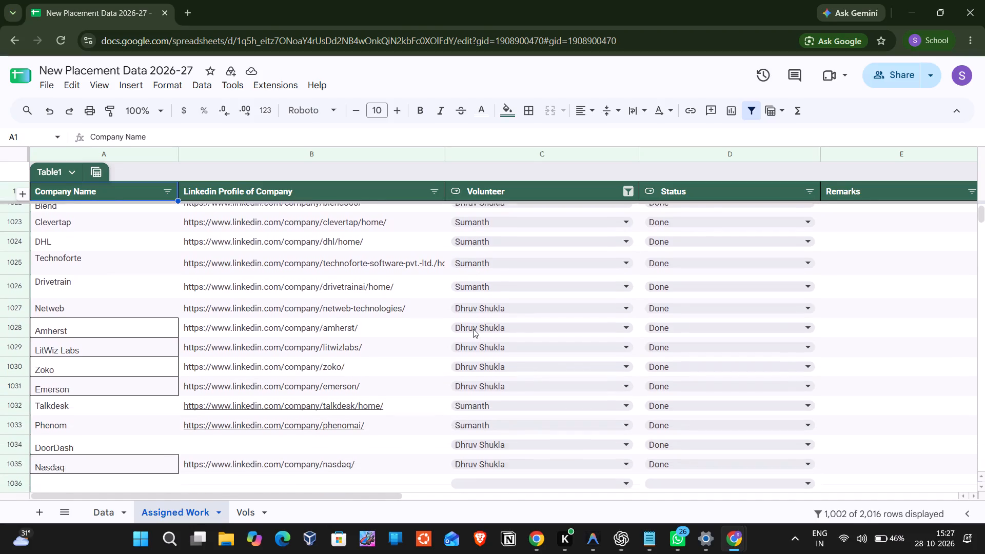
pyautogui.scroll(-2, 473, 329)
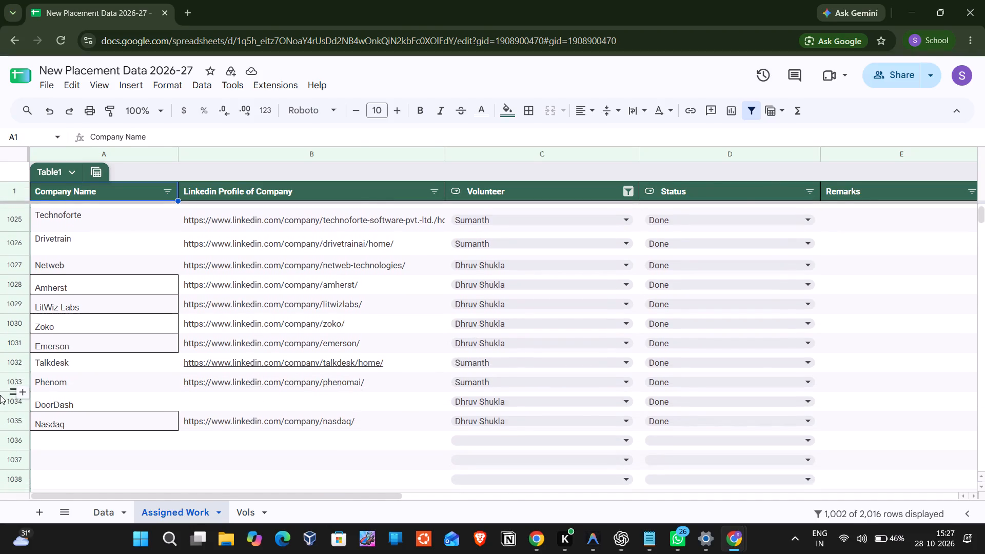
# Check the last entries in the 2026 Reachout - Internship Cell spreadsheet against the Assigned Work list.
pyautogui.hotkey('alt', 'Tab')
pyautogui.hotkey('alt', 'Tab')
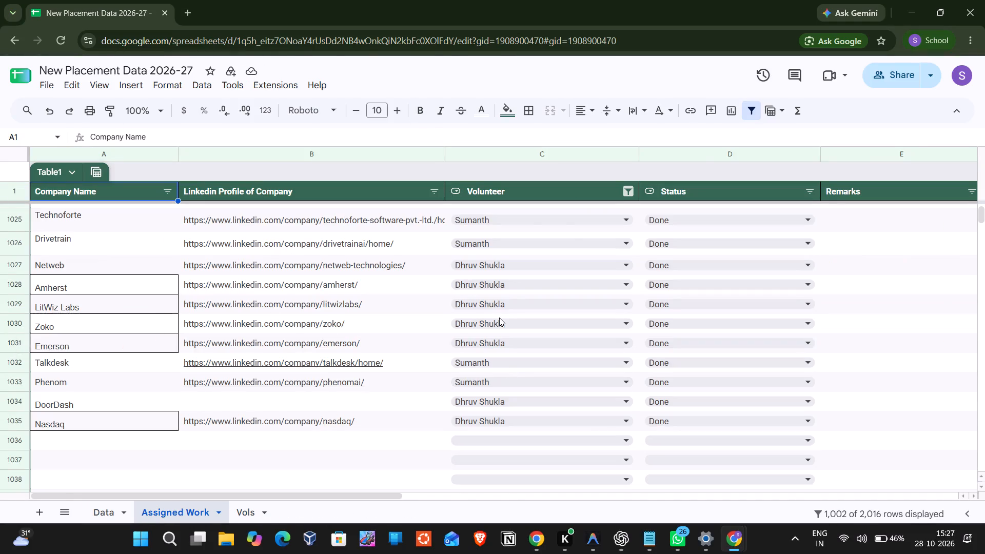
pyautogui.scroll(1, 499, 318)
pyautogui.hscroll(2, 648, 347)
pyautogui.hotkey('alt', 'Tab')
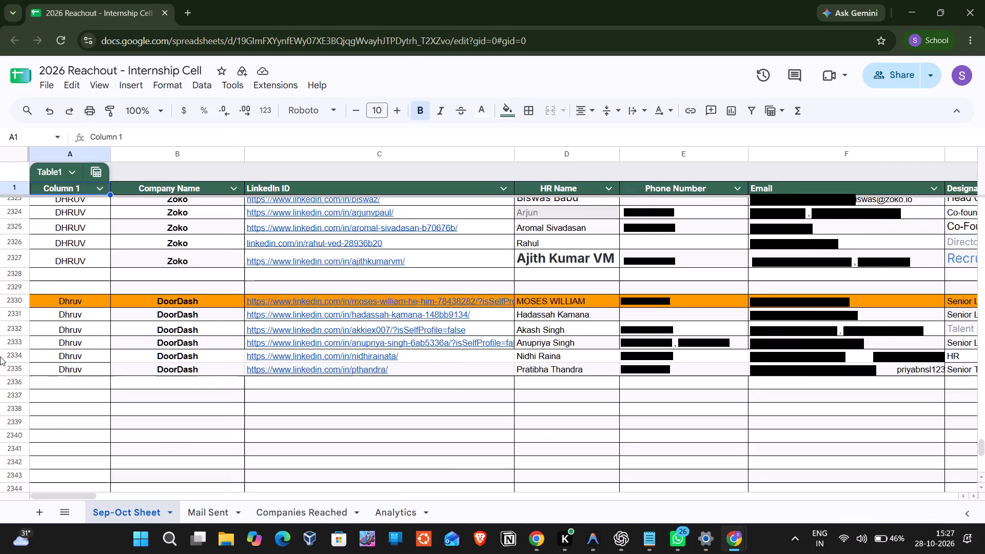
pyautogui.scroll(2, 226, 369)
pyautogui.hotkey('alt', 'Tab')
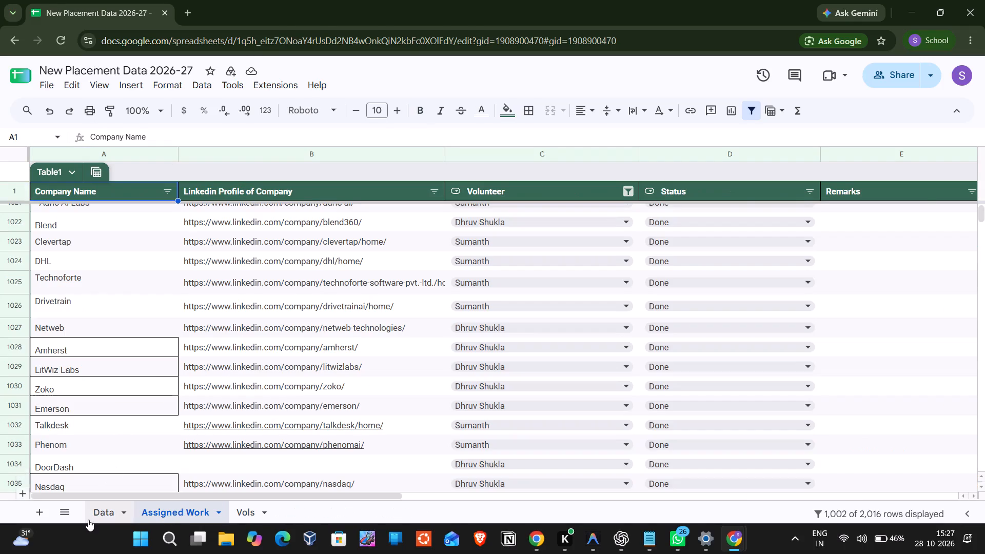
# Copy the DriveTrain rows 716 to 720 from the Data sheet into the 2026 Reachout Sep-Oct Sheet, starting at cell A2339.
pyautogui.click(88, 520)
pyautogui.scroll(-7, 192, 425)
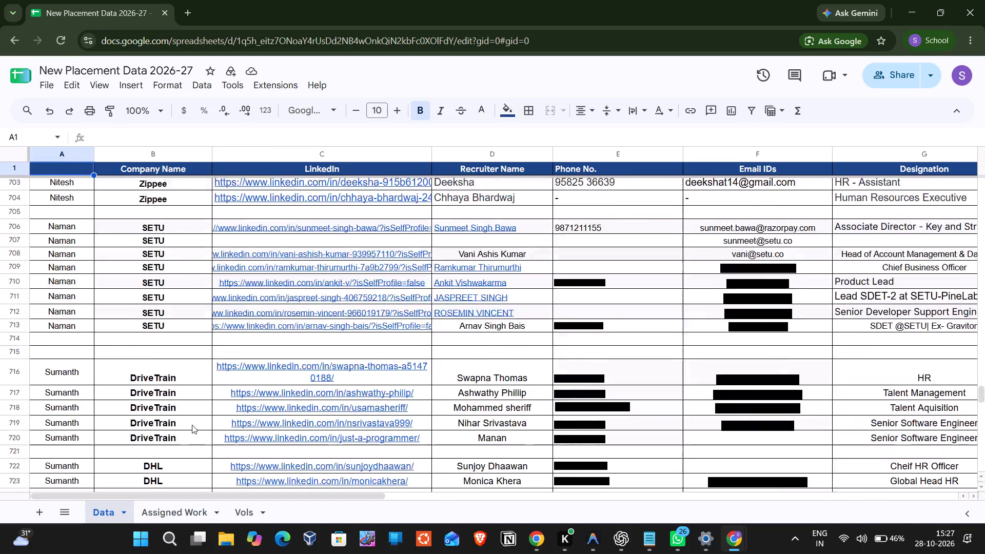
pyautogui.scroll(-1, 192, 425)
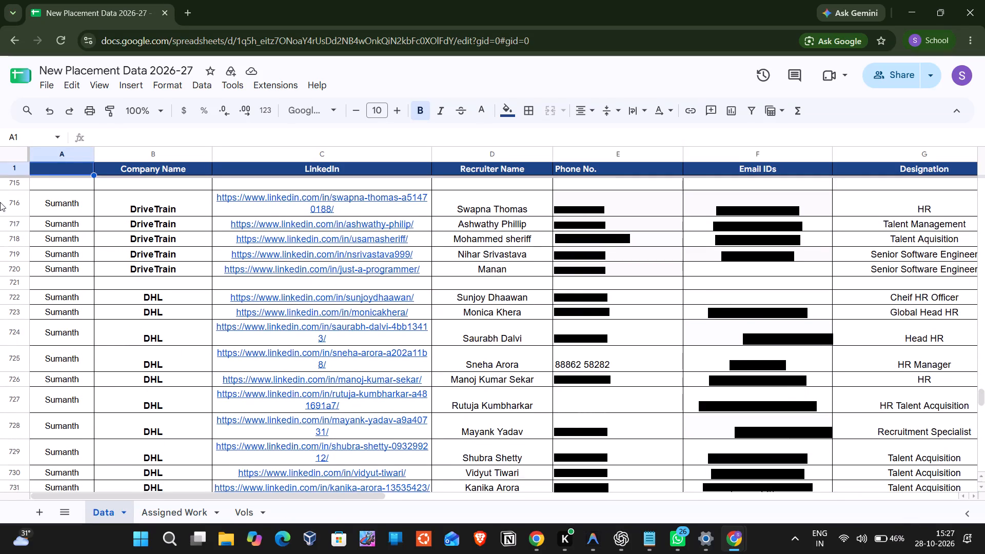
pyautogui.moveTo(0, 198); pyautogui.dragTo(15, 268)
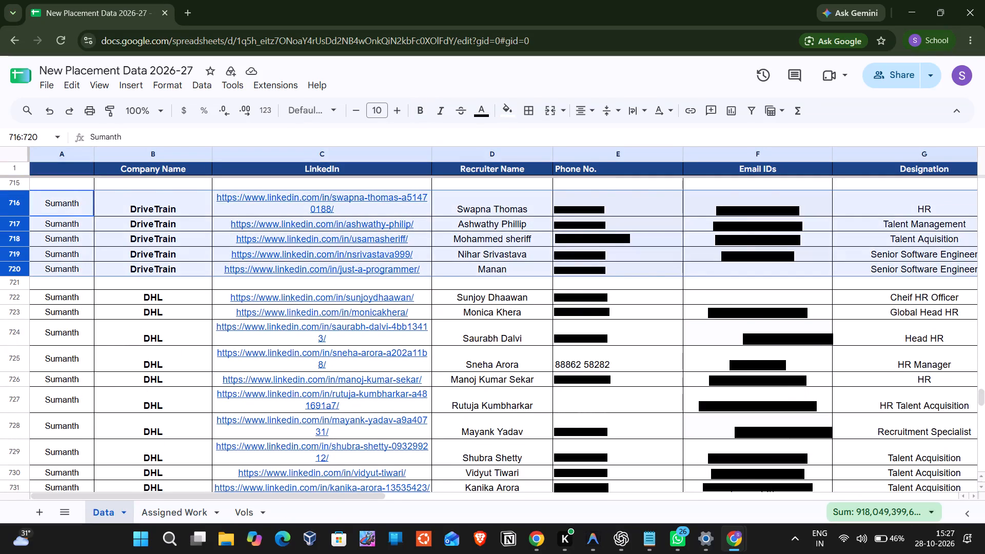
pyautogui.hotkey('ctrl', 'c')
pyautogui.hotkey('alt', 'Tab')
pyautogui.scroll(-5, 194, 404)
pyautogui.scroll(2, 194, 404)
pyautogui.scroll(-2, 88, 454)
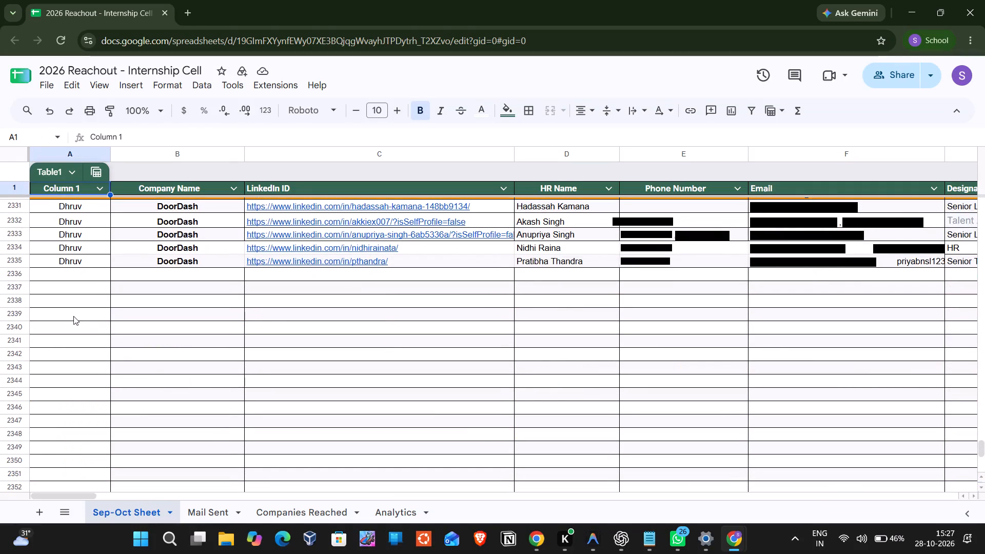
pyautogui.click(66, 312)
pyautogui.hotkey('ctrl', 'v')
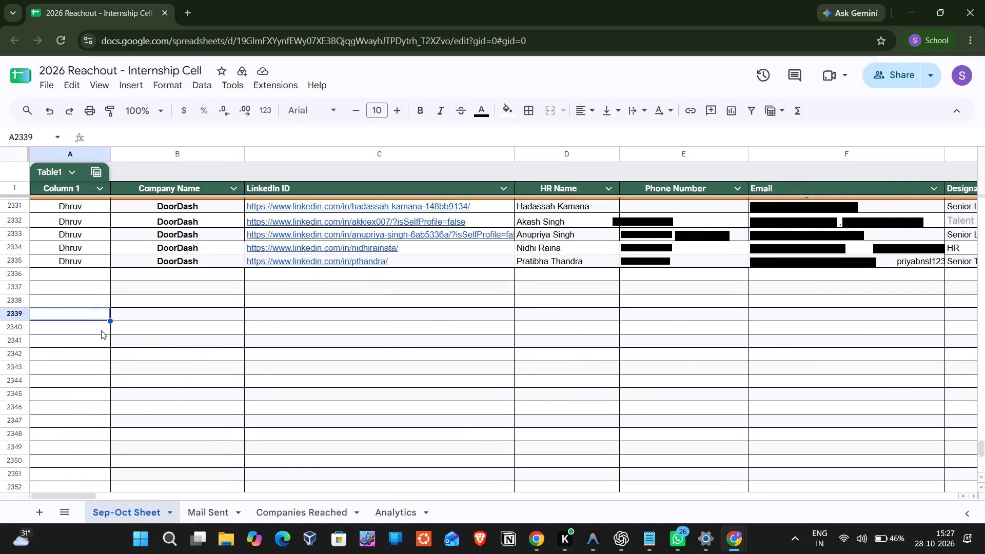
pyautogui.click(96, 479)
# Copy the orange 22 Oct date row into row 2337, above the DriveTrain contacts.
pyautogui.scroll(1, 96, 479)
pyautogui.scroll(3, 0, 262)
pyautogui.scroll(3, 9, 327)
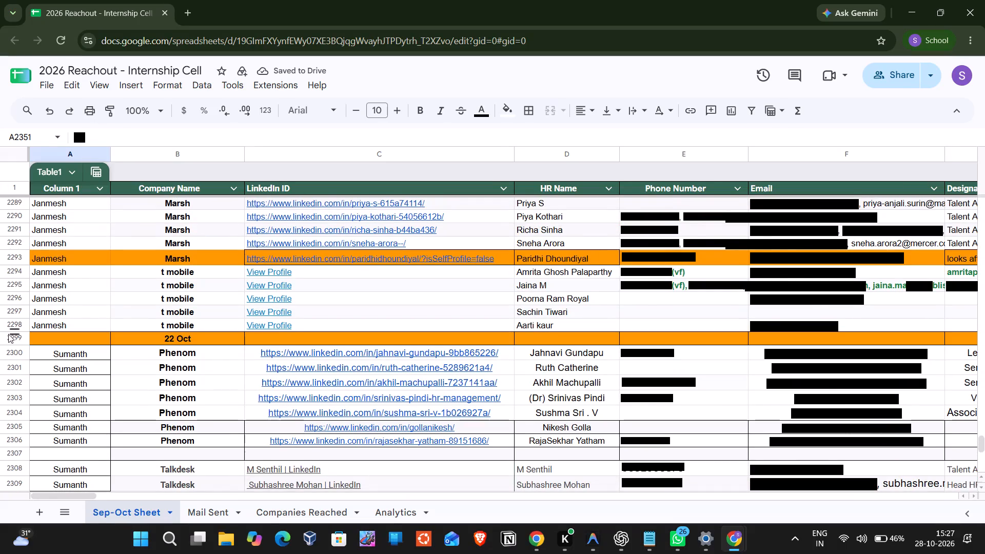
pyautogui.click(7, 339)
pyautogui.hotkey('ctrl', 'c')
pyautogui.scroll(-6, 7, 339)
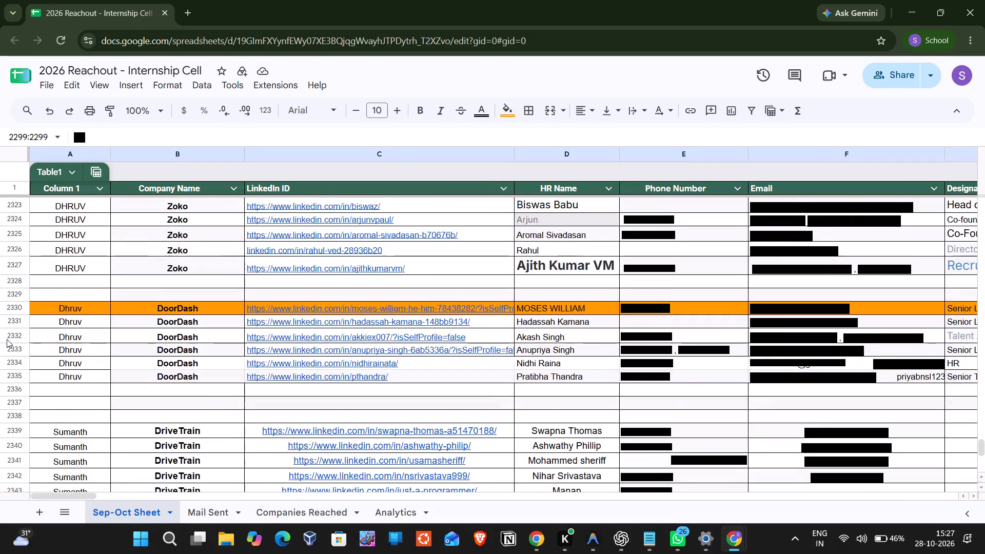
pyautogui.scroll(-2, 7, 339)
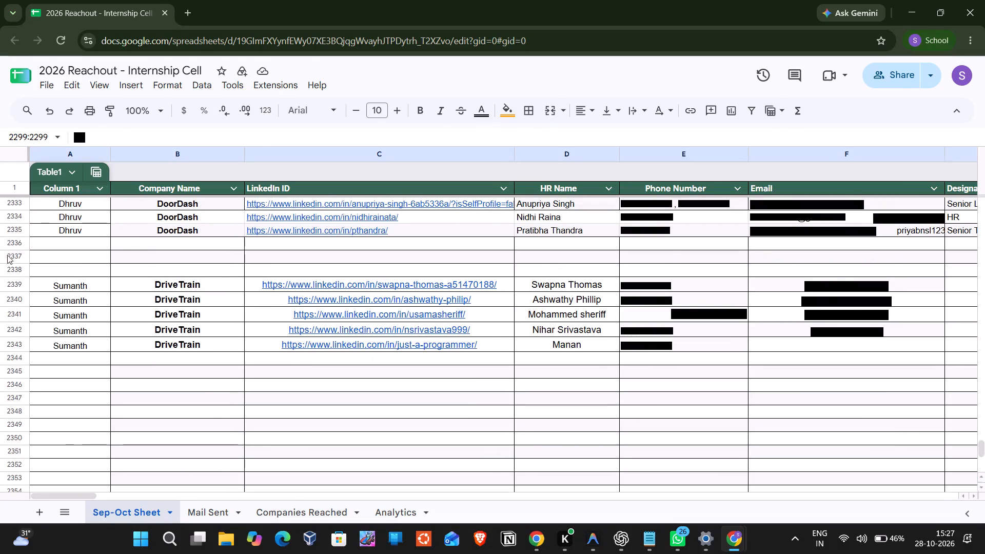
pyautogui.click(7, 255)
pyautogui.hotkey('ctrl', 'v')
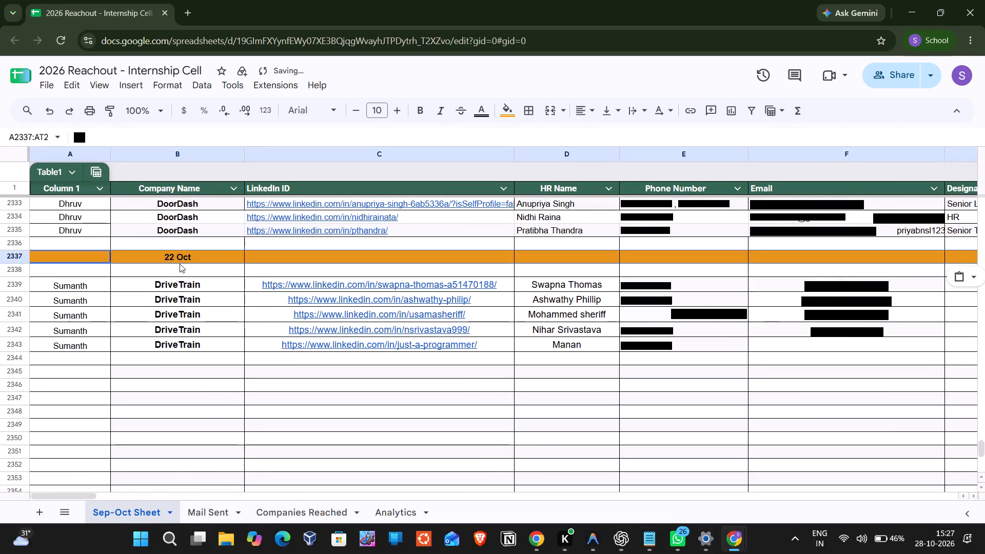
# Set the date in the copied orange header row 2337 to 28 October 2026.
pyautogui.doubleClick(176, 260)
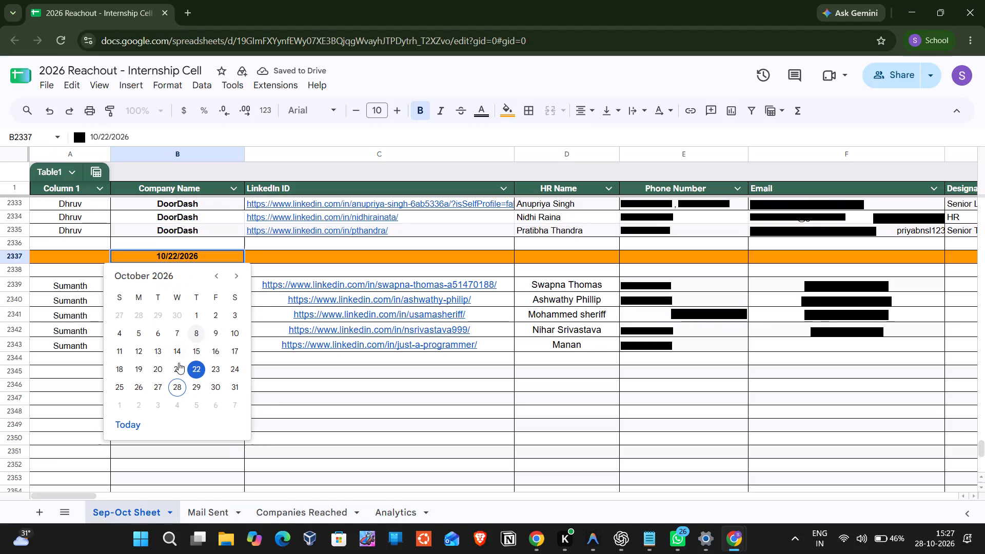
pyautogui.click(178, 390)
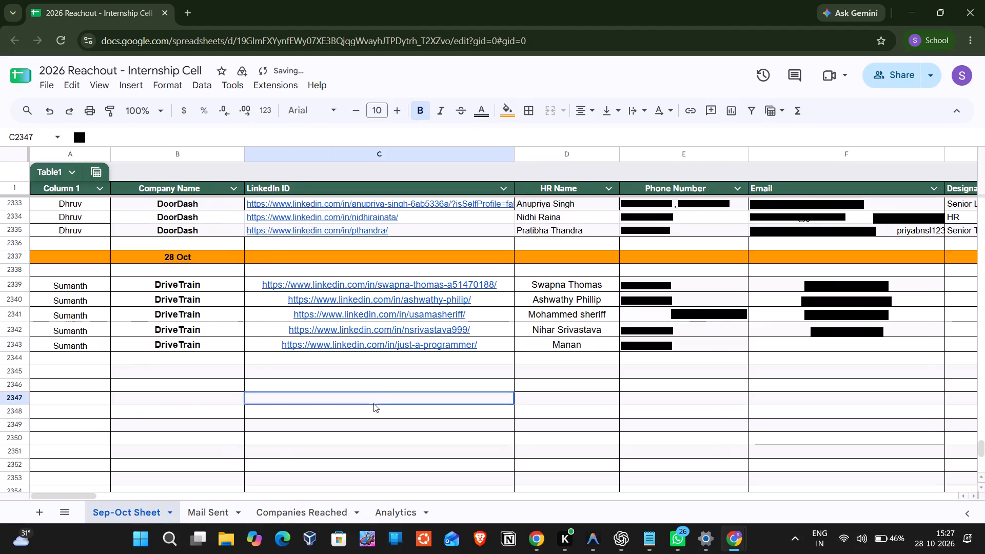
pyautogui.click(373, 403)
# Review the earlier contacts in the Sep-Oct Sheet, including their designations, previous talks and HR responses.
pyautogui.hscroll(-1, 373, 403)
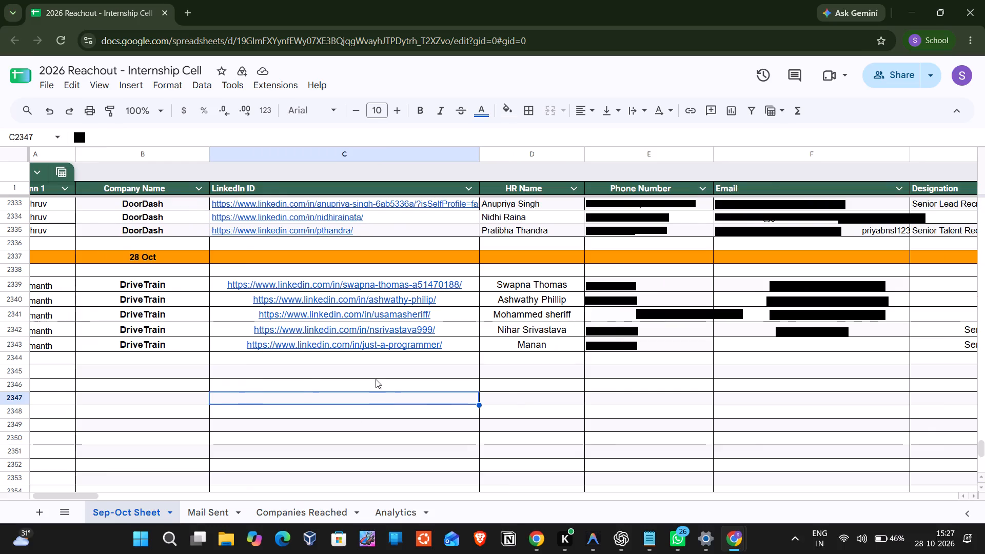
pyautogui.hscroll(5, 303, 385)
pyautogui.click(206, 399)
pyautogui.hscroll(-4, 206, 399)
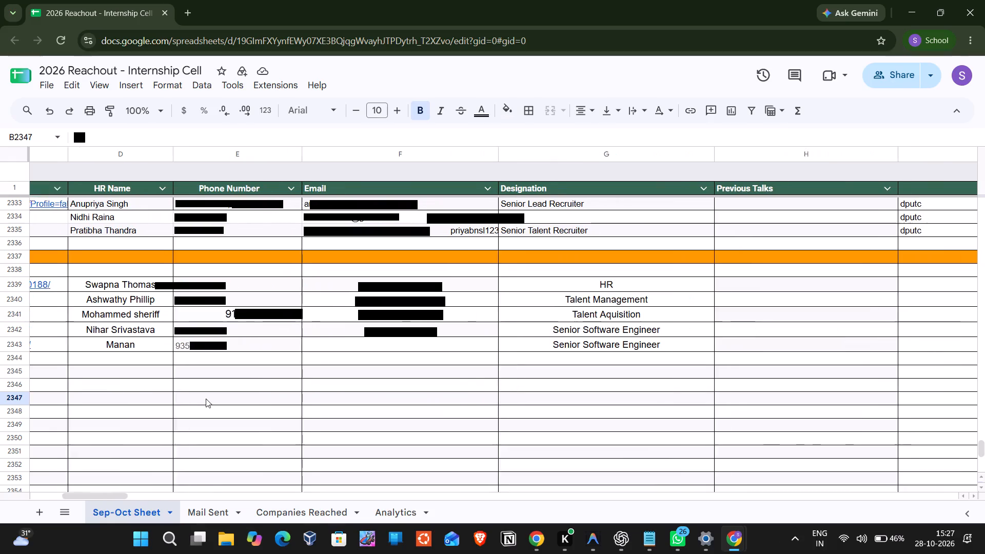
pyautogui.scroll(1, 514, 409)
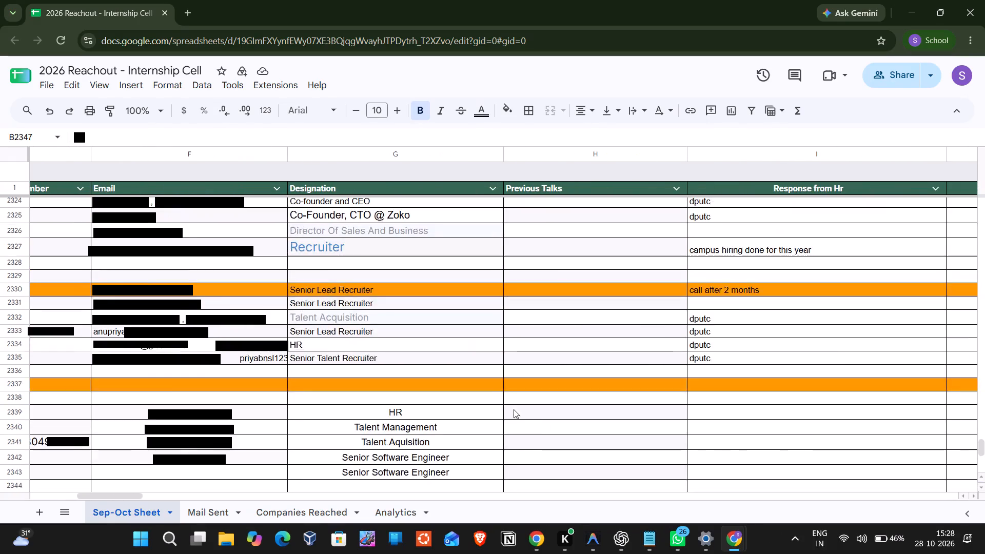
pyautogui.scroll(1, 514, 409)
pyautogui.hscroll(7, 514, 409)
pyautogui.scroll(1, 514, 409)
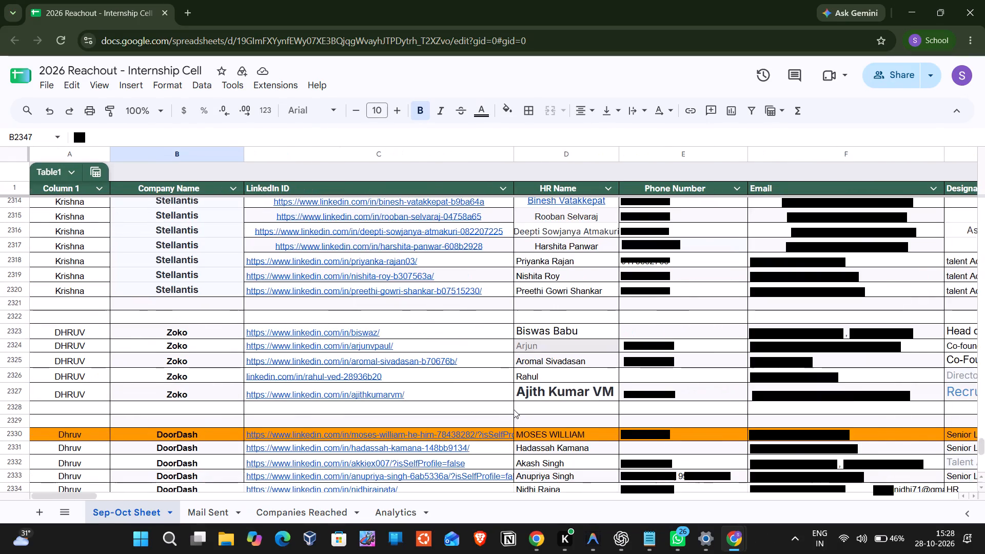
pyautogui.scroll(4, 514, 409)
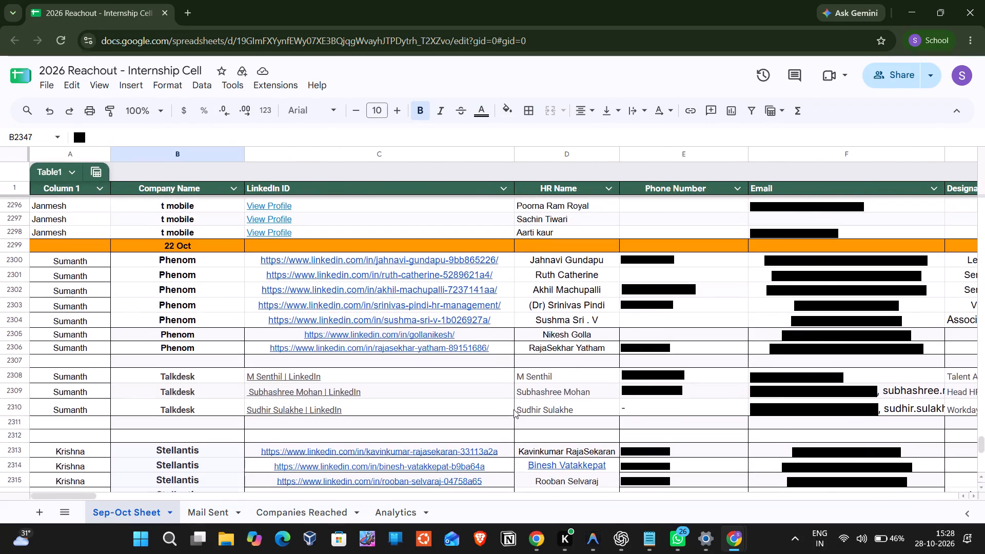
pyautogui.scroll(1, 514, 409)
pyautogui.scroll(-6, 514, 409)
pyautogui.scroll(5, 514, 409)
pyautogui.scroll(-1, 514, 409)
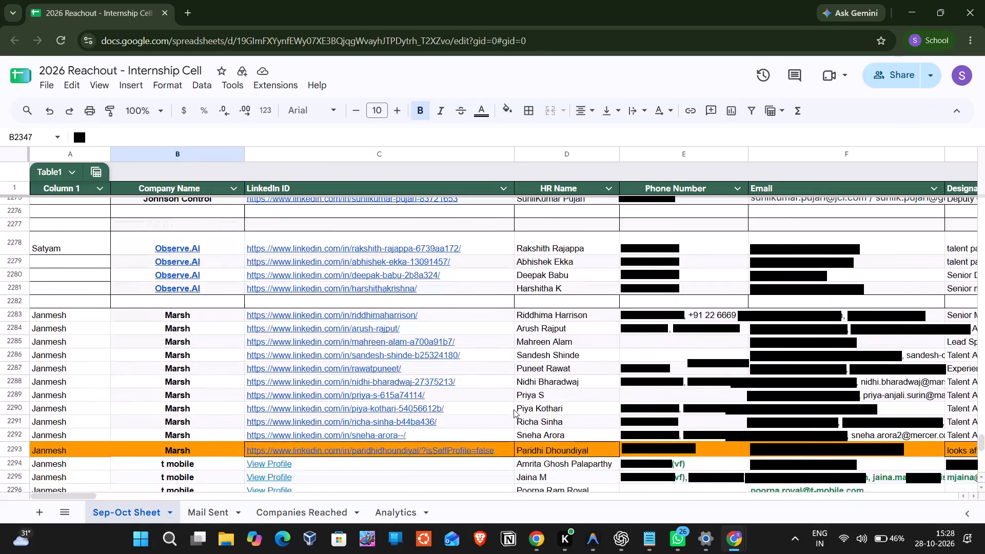
pyautogui.scroll(-1, 514, 409)
pyautogui.hscroll(-5, 514, 409)
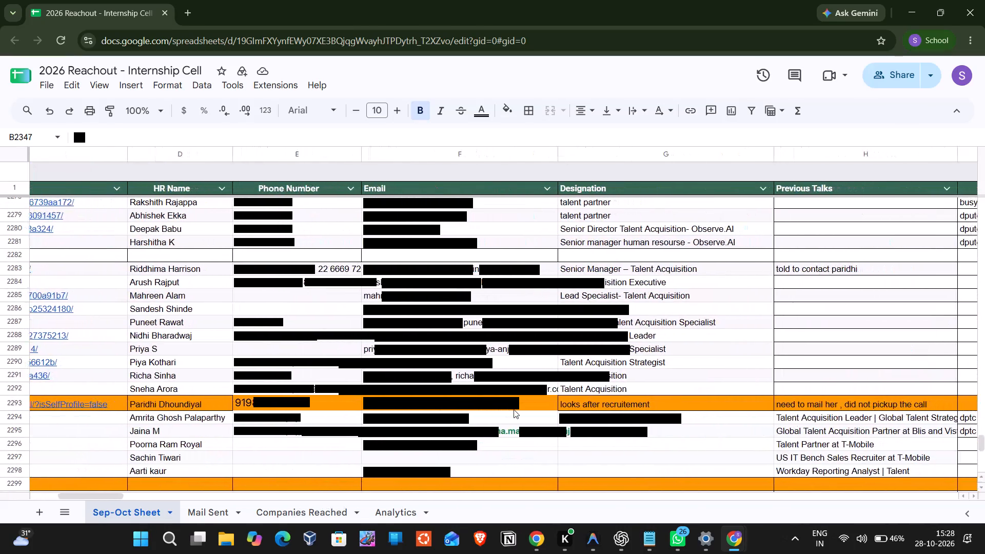
pyautogui.hscroll(6, 514, 409)
pyautogui.scroll(-3, 514, 409)
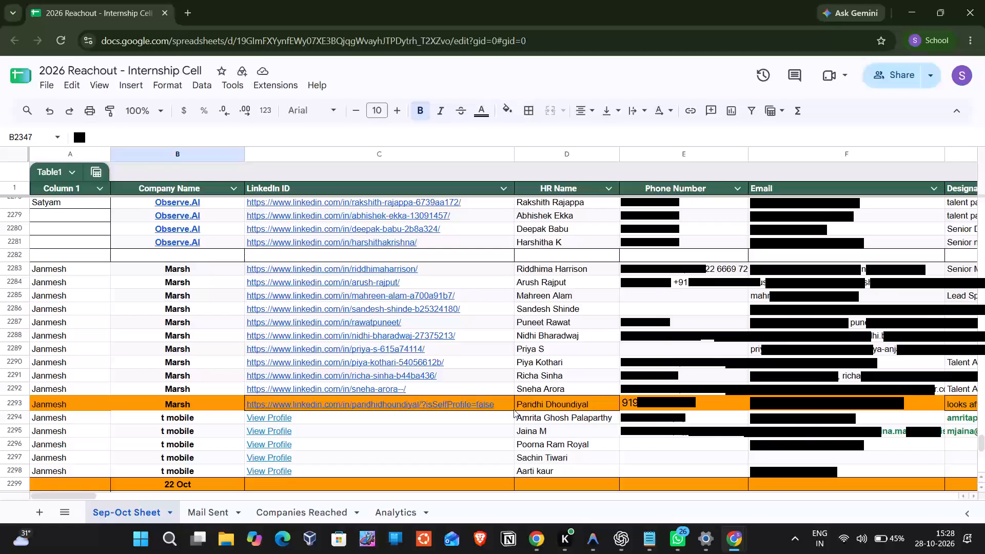
pyautogui.scroll(-8, 514, 409)
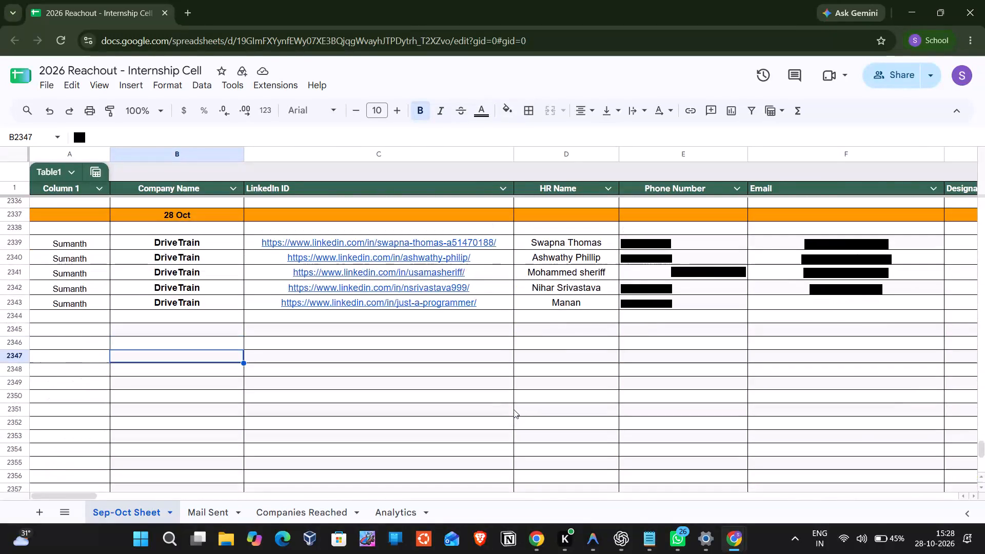
pyautogui.scroll(-1, 514, 409)
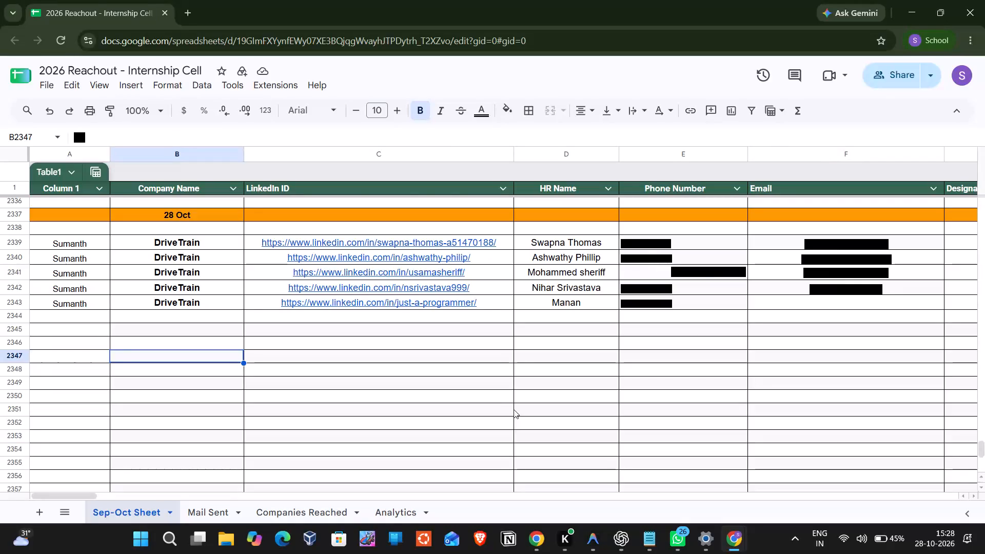
# Enter "she isnt the right person and she told she dont do campus hiring" as the HR response in cell I2339.
pyautogui.hscroll(-4, 514, 409)
pyautogui.scroll(1, 514, 409)
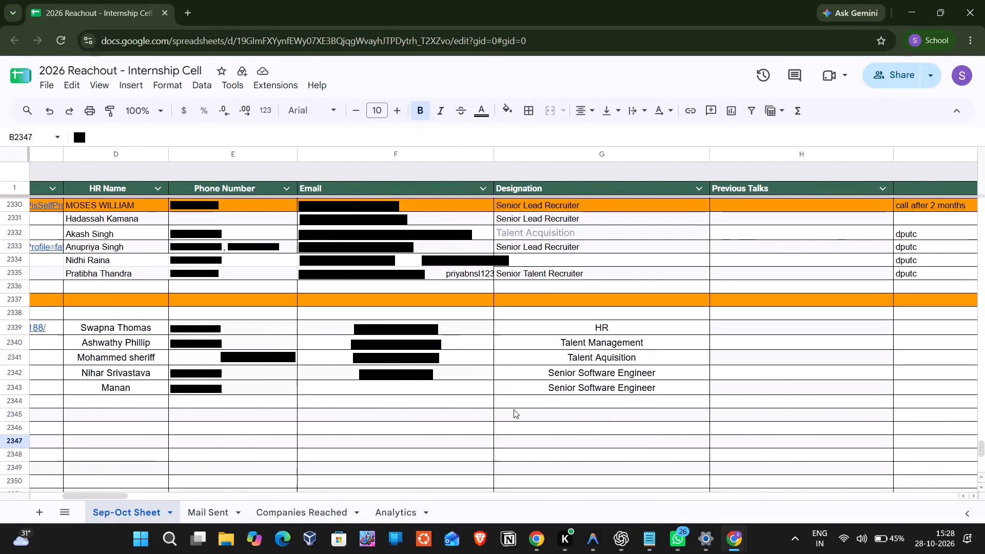
pyautogui.hscroll(2, 514, 409)
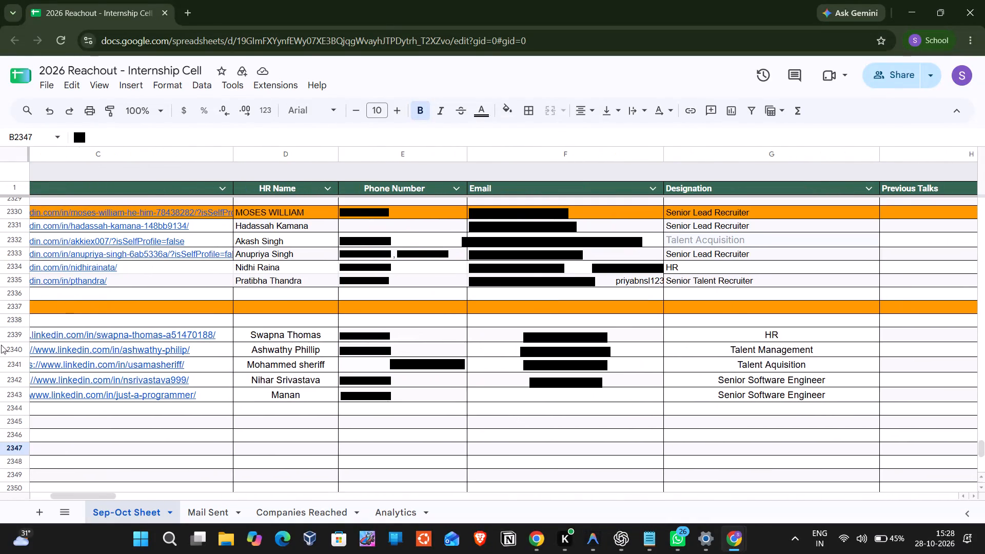
pyautogui.click(4, 332)
pyautogui.hscroll(-6, 594, 447)
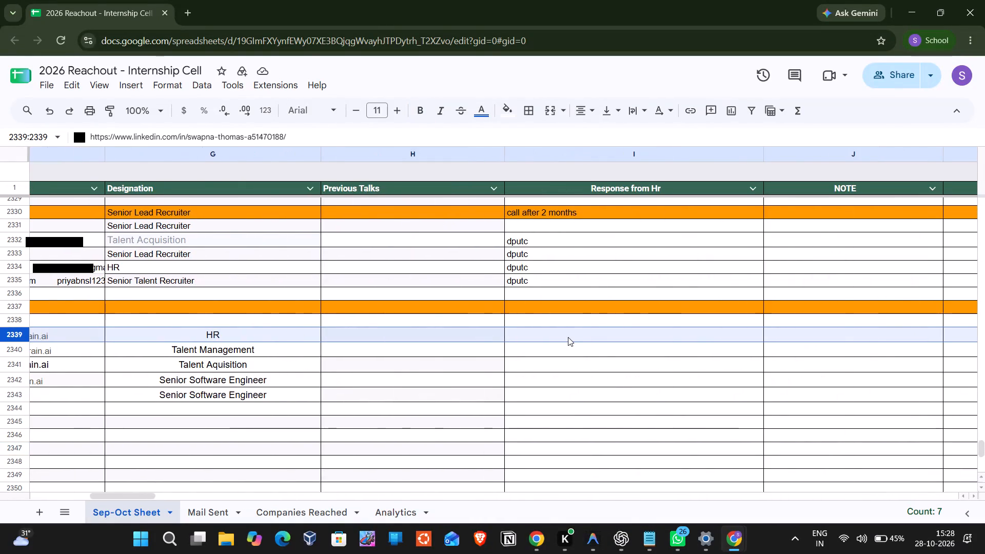
pyautogui.click(563, 338)
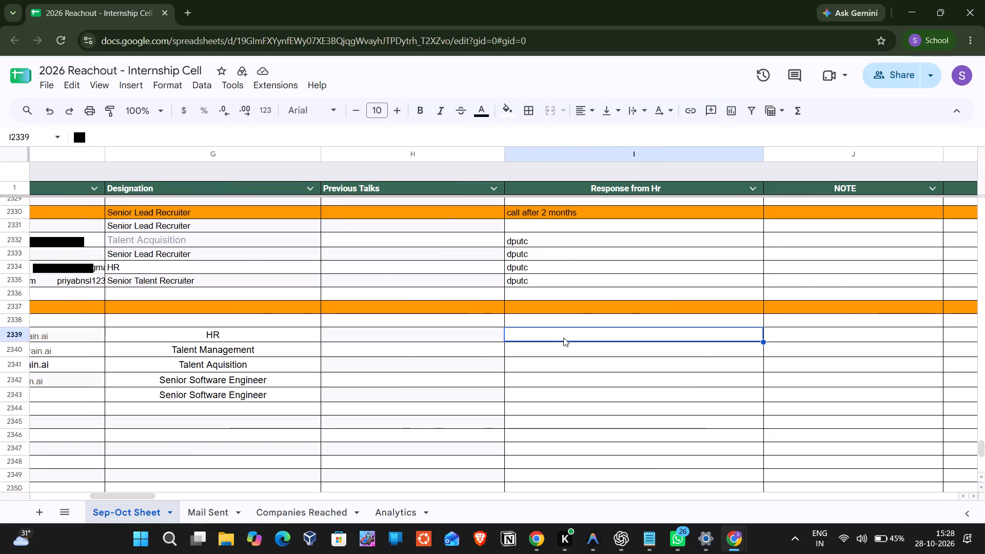
pyautogui.doubleClick(563, 338)
pyautogui.write('THEY D')
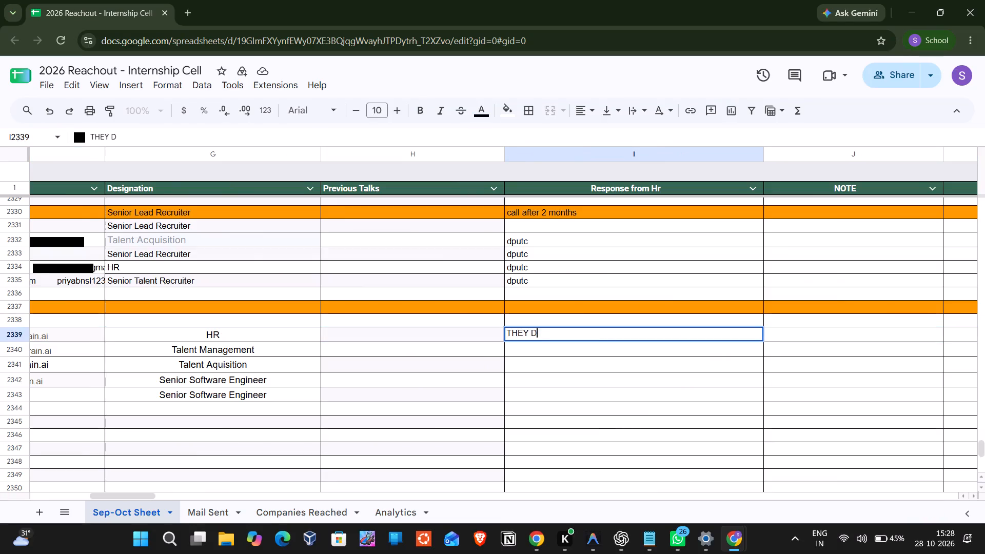
pyautogui.write('tey')
pyautogui.press('space')
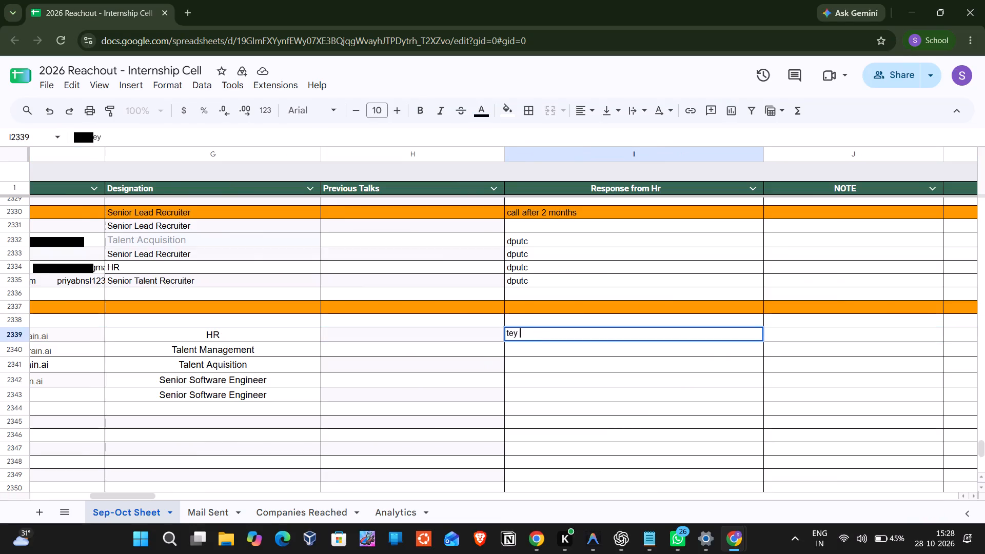
pyautogui.press('BackSpace')
pyautogui.press('BackSpace')
pyautogui.press('BackSpace')
pyautogui.write('je')
pyautogui.press('BackSpace')
pyautogui.press('BackSpace')
pyautogui.press('BackSpace')
pyautogui.write('she sin')
pyautogui.press('BackSpace')
pyautogui.press('BackSpace')
pyautogui.press('BackSpace')
pyautogui.press('BackSpace')
pyautogui.press('space')
pyautogui.write('isnt the rifht')
pyautogui.press('BackSpace')
pyautogui.press('BackSpace')
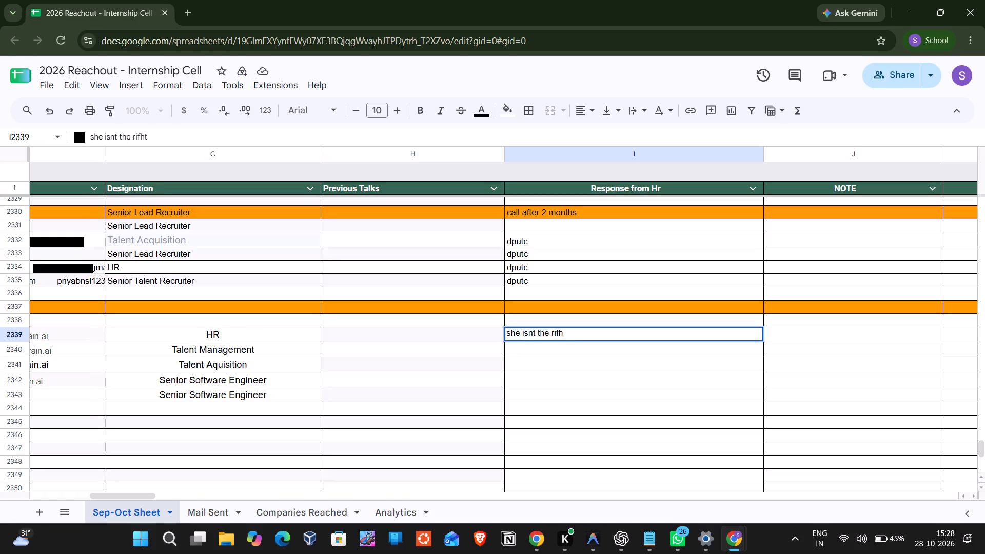
pyautogui.press('BackSpace')
pyautogui.write('ght ers')
pyautogui.press('BackSpace')
pyautogui.press('BackSpace')
pyautogui.press('BackSpace')
pyautogui.write('persona')
pyautogui.press('space')
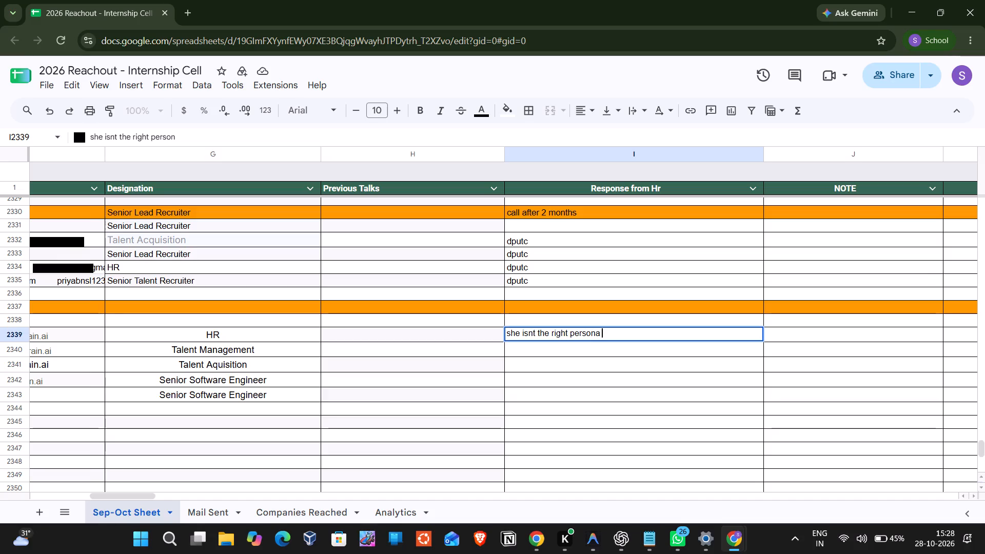
pyautogui.press('space')
pyautogui.press('BackSpace')
pyautogui.press('BackSpace')
pyautogui.press('BackSpace')
pyautogui.press('BackSpace')
pyautogui.press('BackSpace')
pyautogui.press('space')
pyautogui.write('and she s')
pyautogui.press('BackSpace')
pyautogui.write('told she dont do campus hiring')
pyautogui.press('Return')
# In the HR response in cell I2339, replace the "she" before "dont do campus hiring" with "they".
pyautogui.hscroll(2, 563, 338)
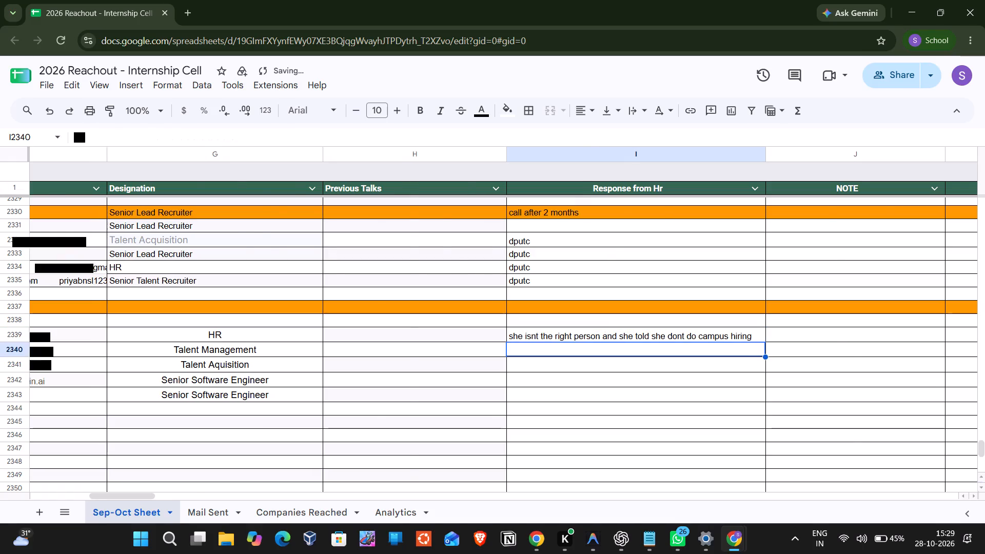
pyautogui.hscroll(4, 563, 338)
pyautogui.hscroll(-7, 563, 338)
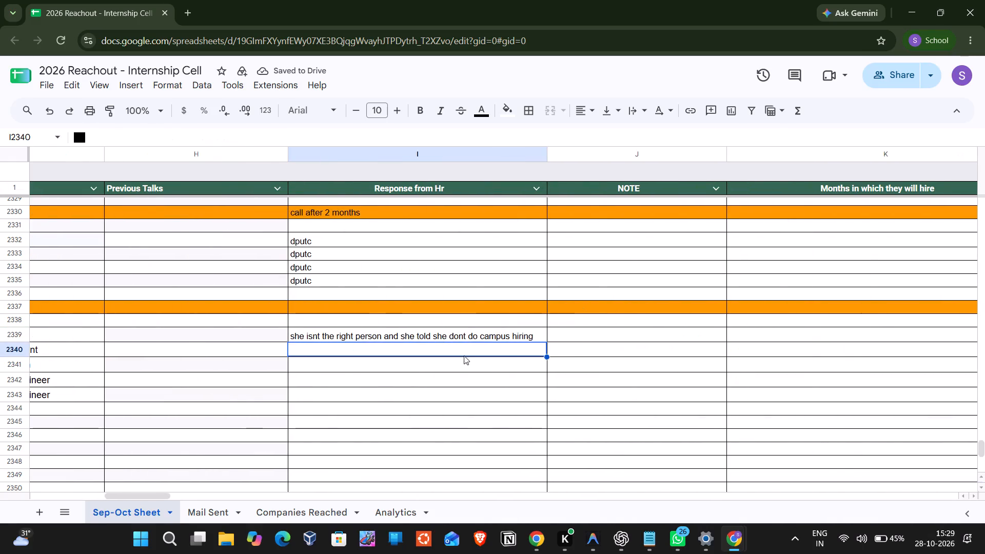
pyautogui.doubleClick(437, 336)
pyautogui.doubleClick(437, 335)
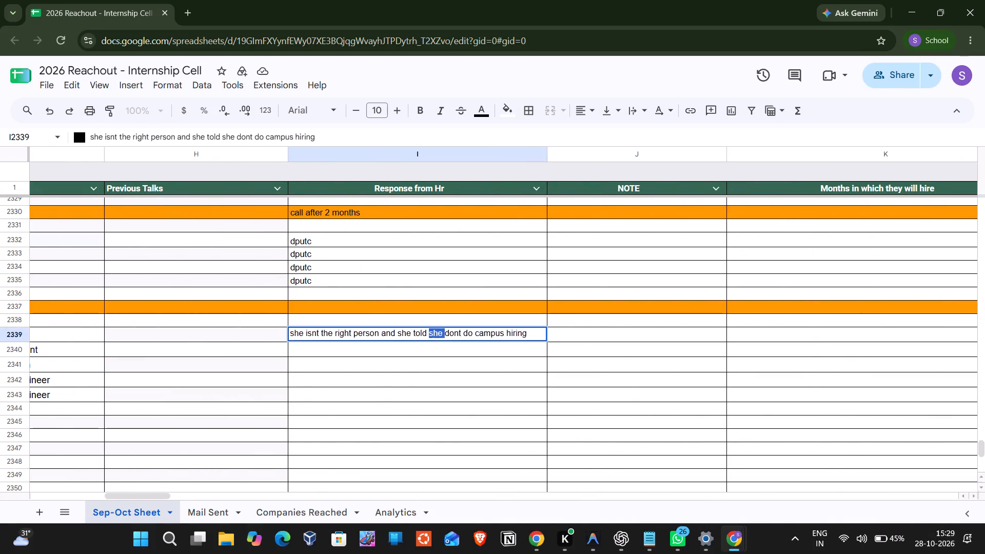
pyautogui.write('they')
pyautogui.press('space')
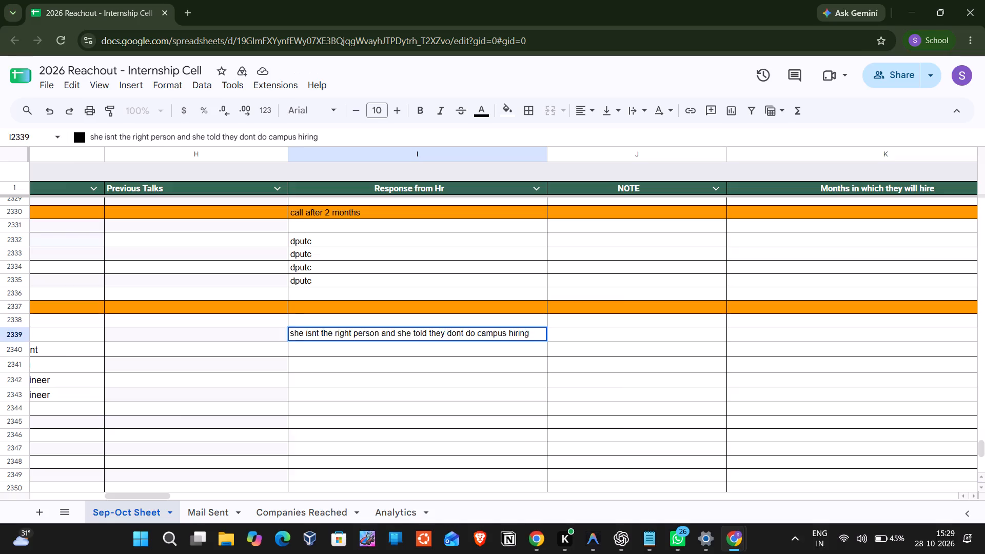
pyautogui.press('Return')
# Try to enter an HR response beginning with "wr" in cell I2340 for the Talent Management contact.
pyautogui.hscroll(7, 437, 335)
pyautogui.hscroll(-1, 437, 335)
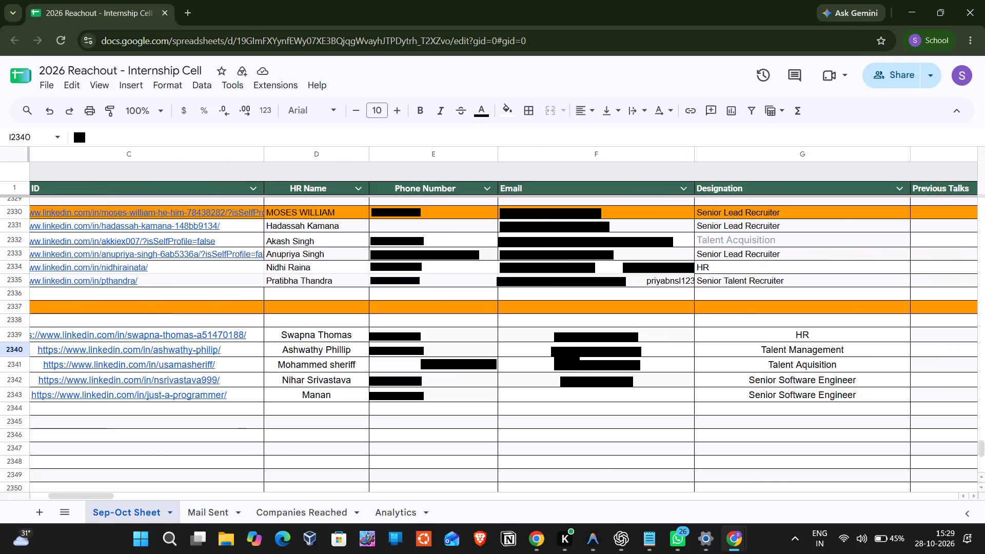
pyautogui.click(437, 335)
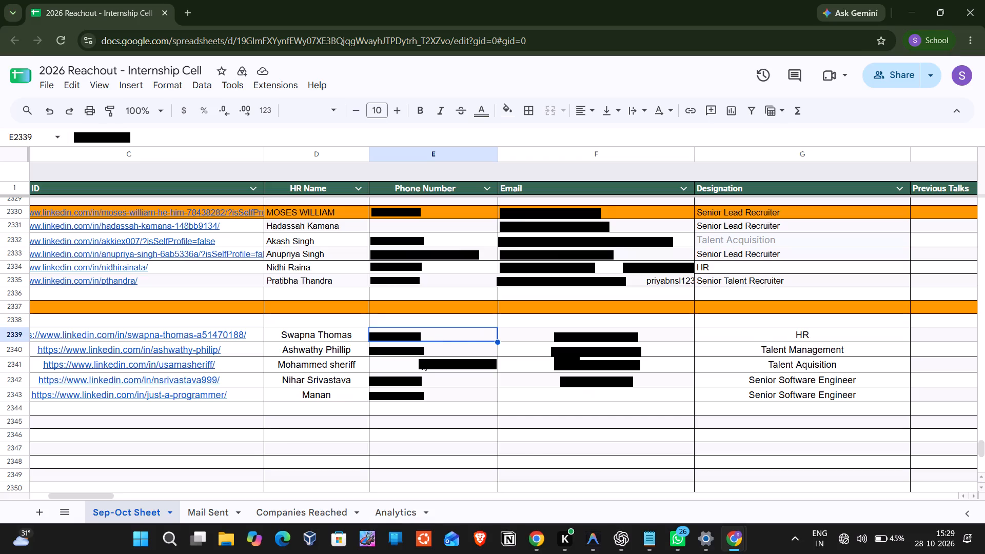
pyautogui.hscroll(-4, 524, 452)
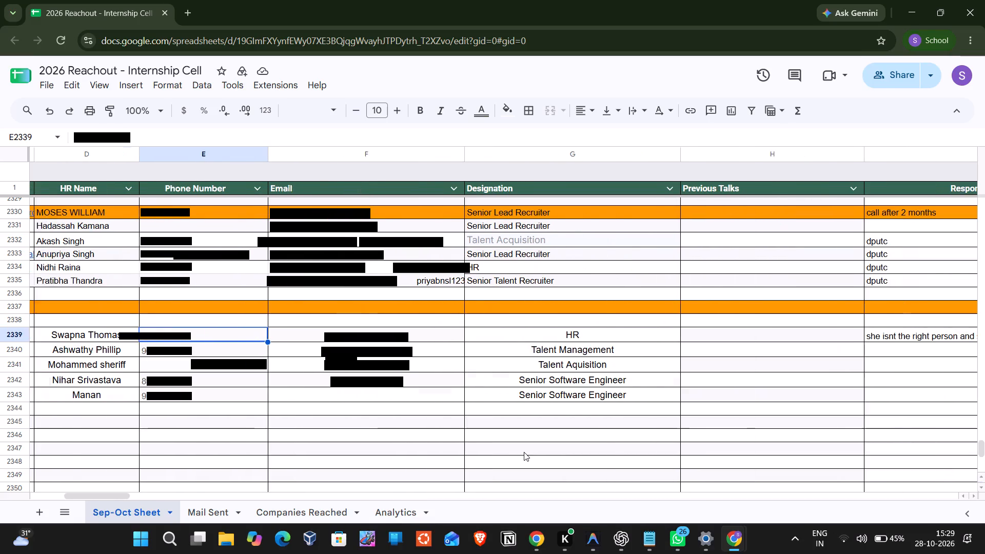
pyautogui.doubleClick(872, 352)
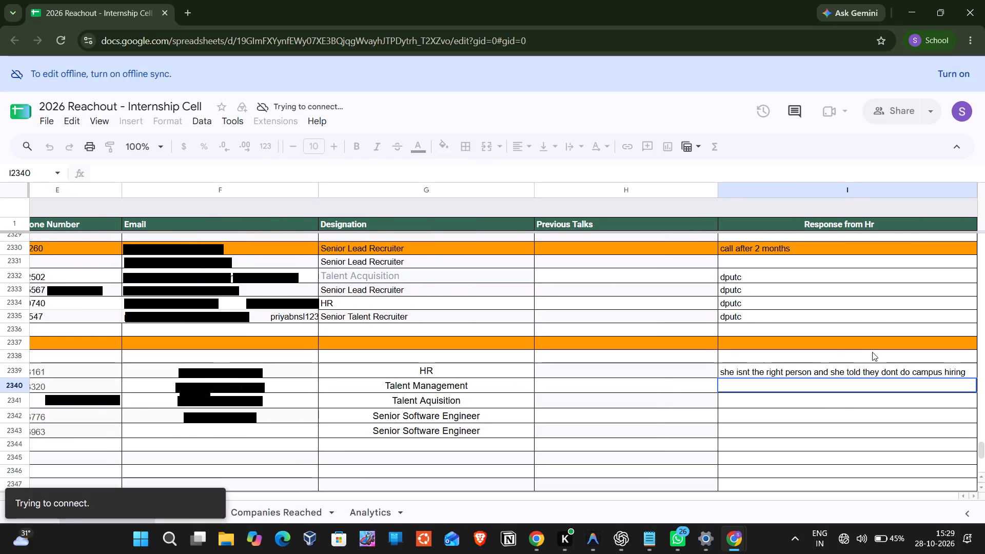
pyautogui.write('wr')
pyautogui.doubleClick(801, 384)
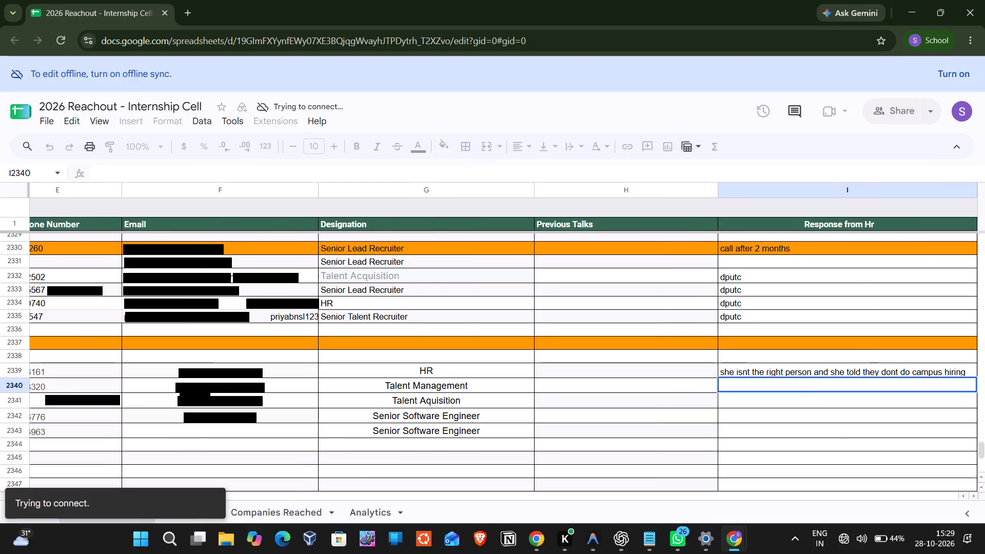
# Check the computer's Wi-Fi connection in the list of available networks and return to the spreadsheet.
pyautogui.click(849, 551)
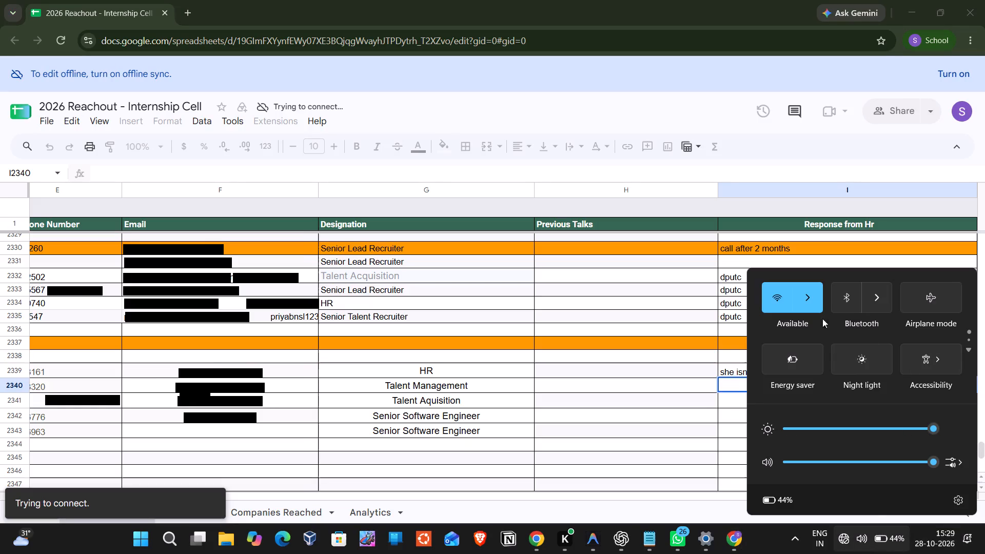
pyautogui.click(814, 304)
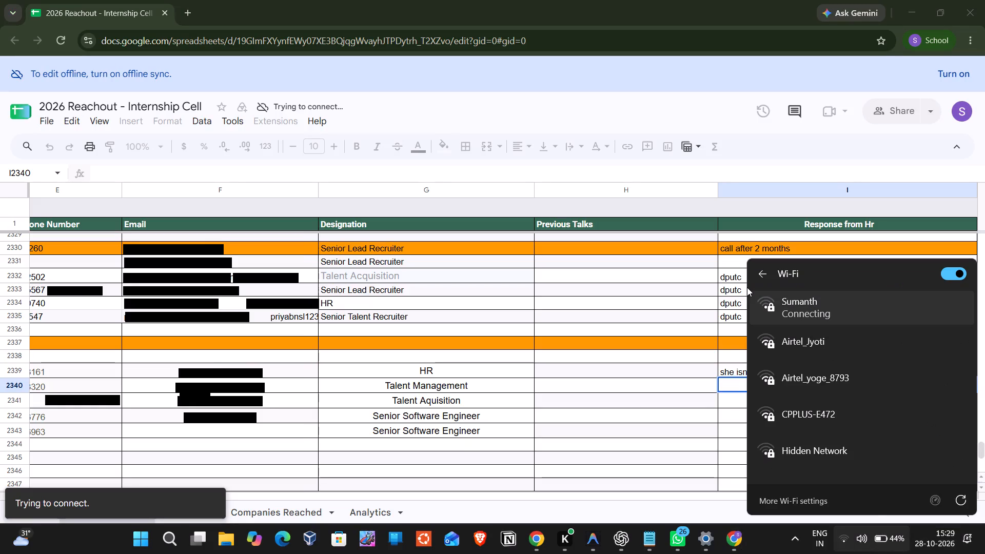
pyautogui.click(837, 313)
pyautogui.click(649, 485)
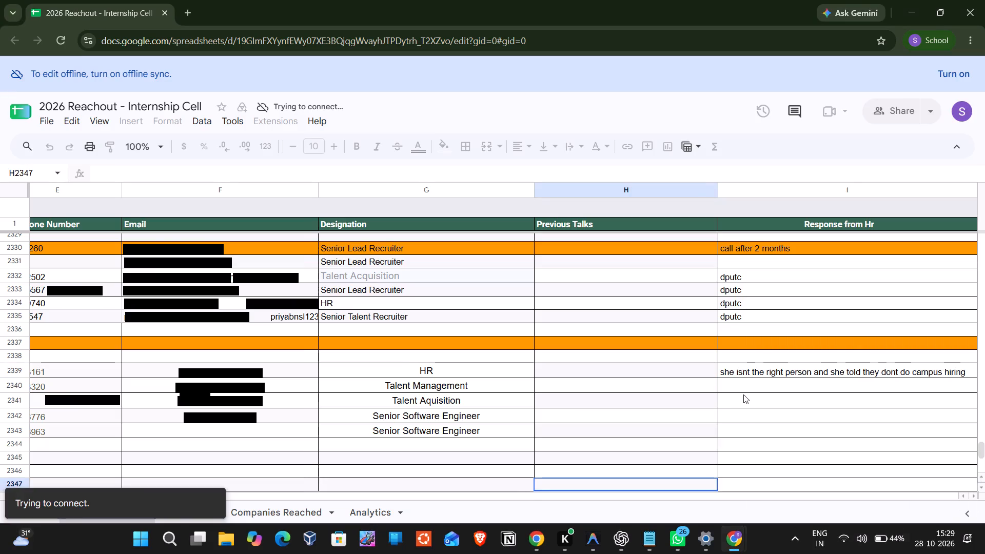
# Enter "wrong number" as the HR response in cell I2340 for the Talent Management contact.
pyautogui.doubleClick(756, 385)
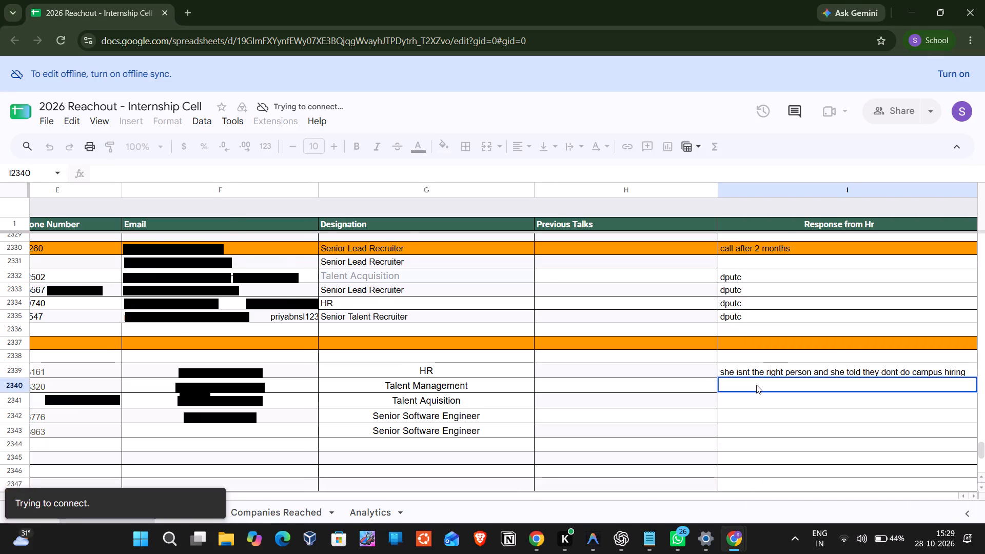
pyautogui.doubleClick(746, 343)
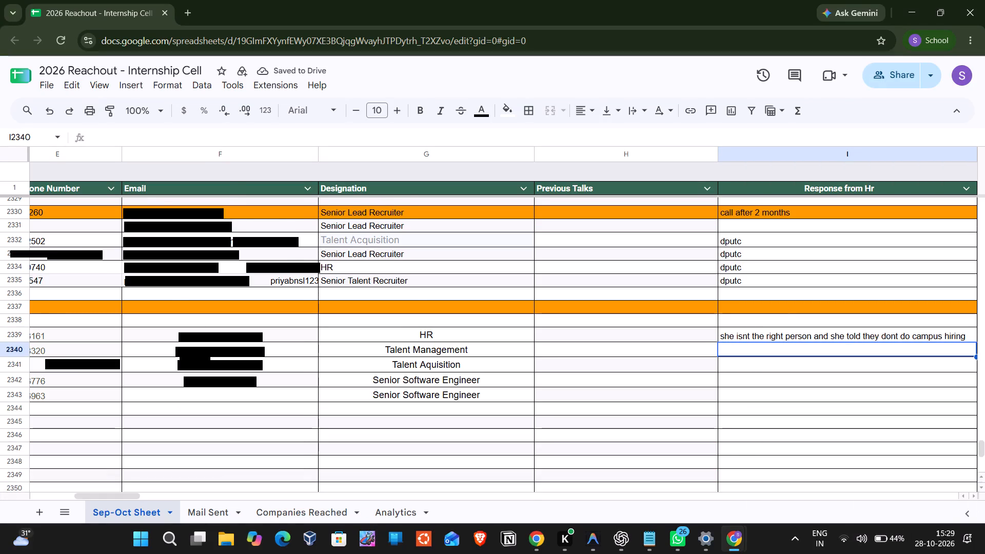
pyautogui.doubleClick(741, 351)
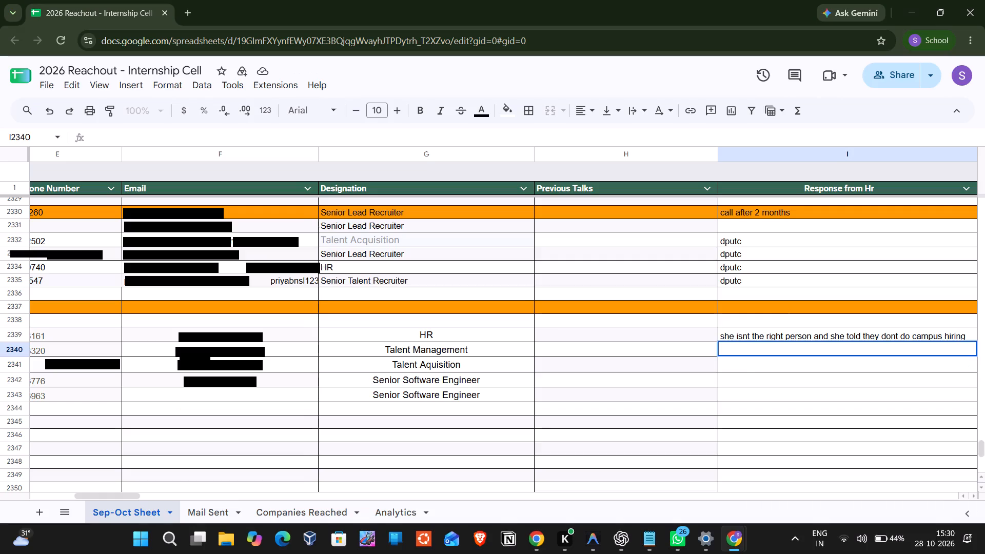
pyautogui.doubleClick(741, 351)
pyautogui.click(741, 351)
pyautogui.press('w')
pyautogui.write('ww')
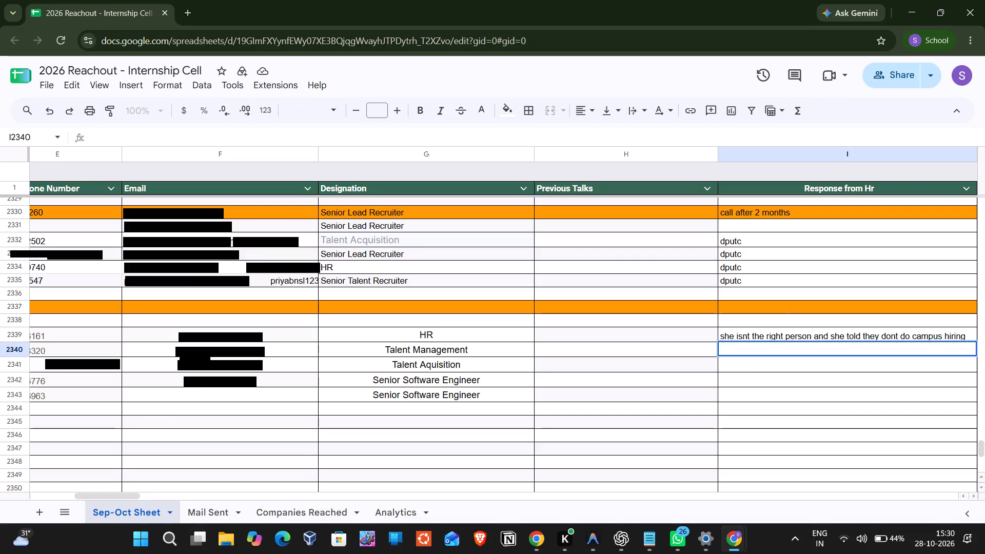
pyautogui.doubleClick(776, 353)
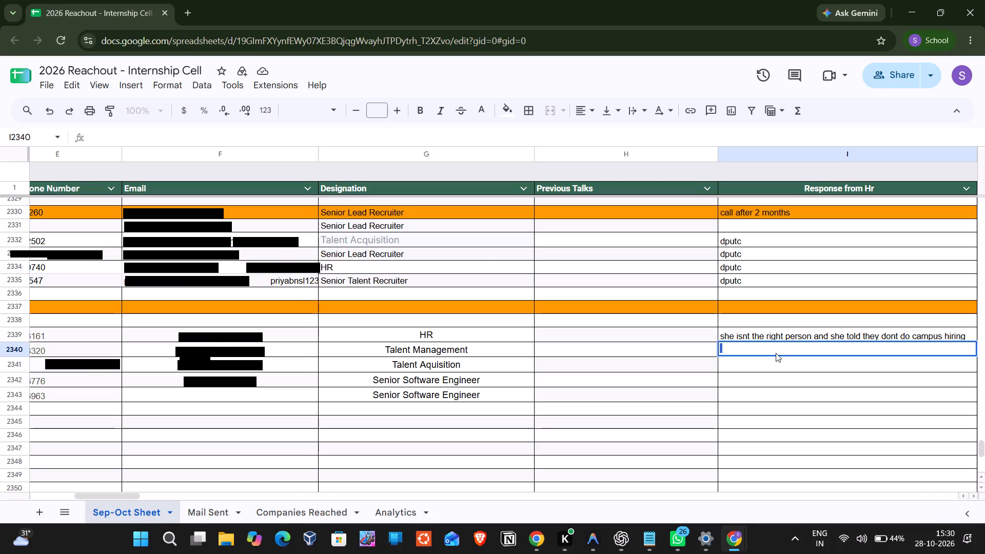
pyautogui.click(761, 392)
pyautogui.doubleClick(728, 346)
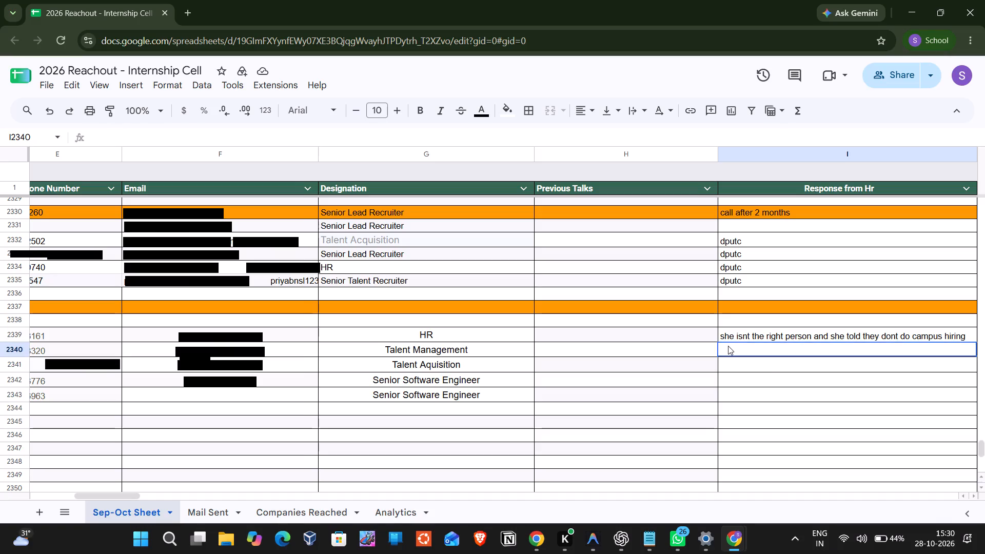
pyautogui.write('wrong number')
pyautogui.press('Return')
# Check the phone number of the DriveTrain contact in row 2341 and enter "wrong number" as the HR response.
pyautogui.hscroll(3, 728, 346)
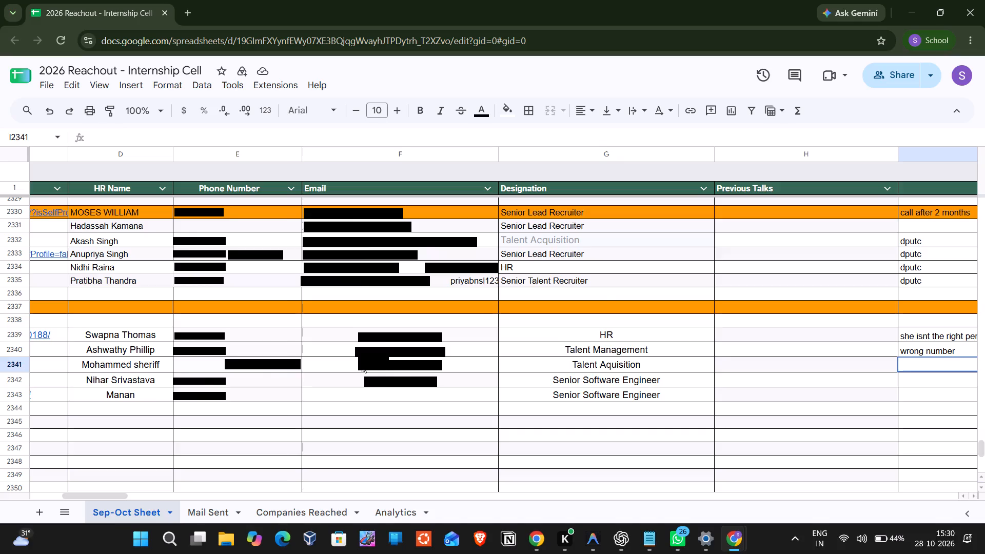
pyautogui.click(244, 367)
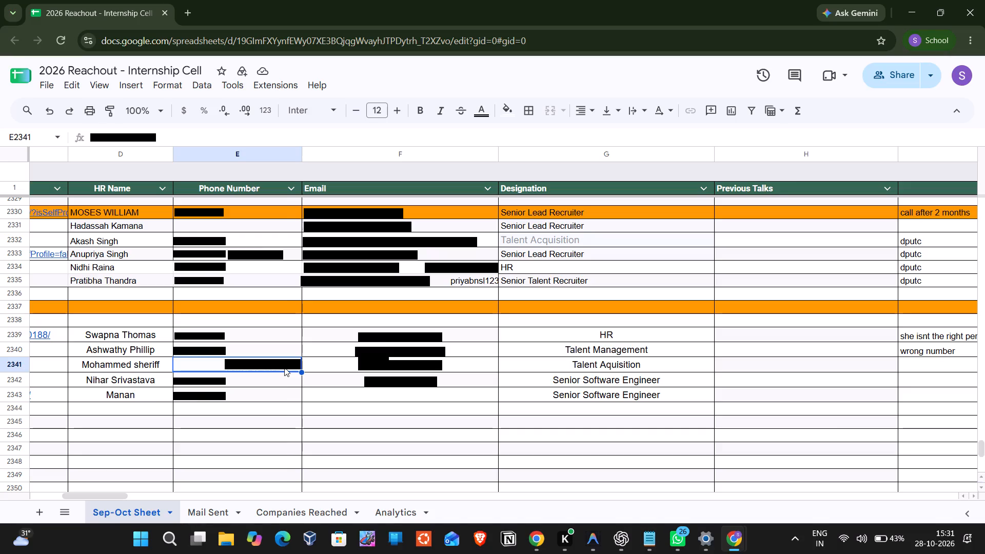
pyautogui.hscroll(-1, 284, 367)
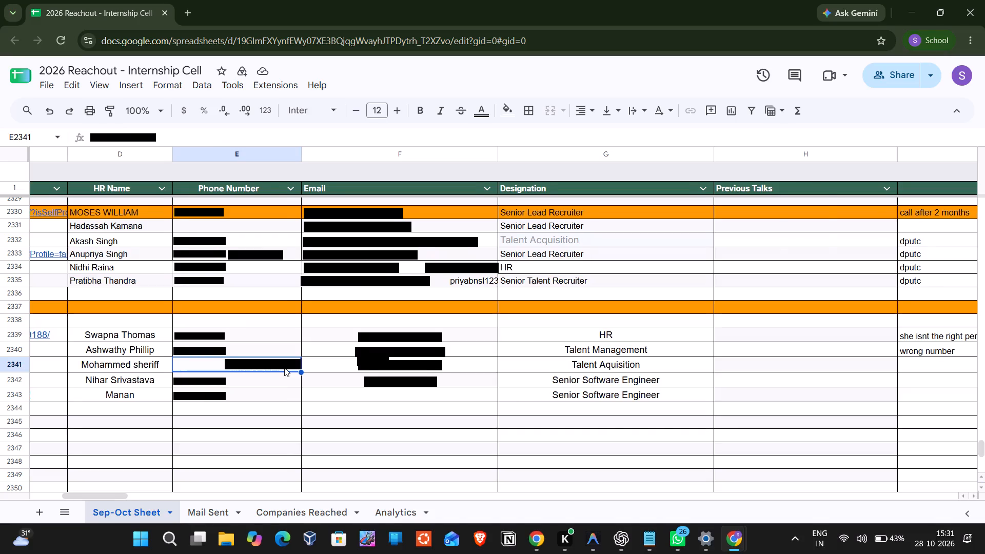
pyautogui.hscroll(-2, 284, 367)
pyautogui.click(789, 365)
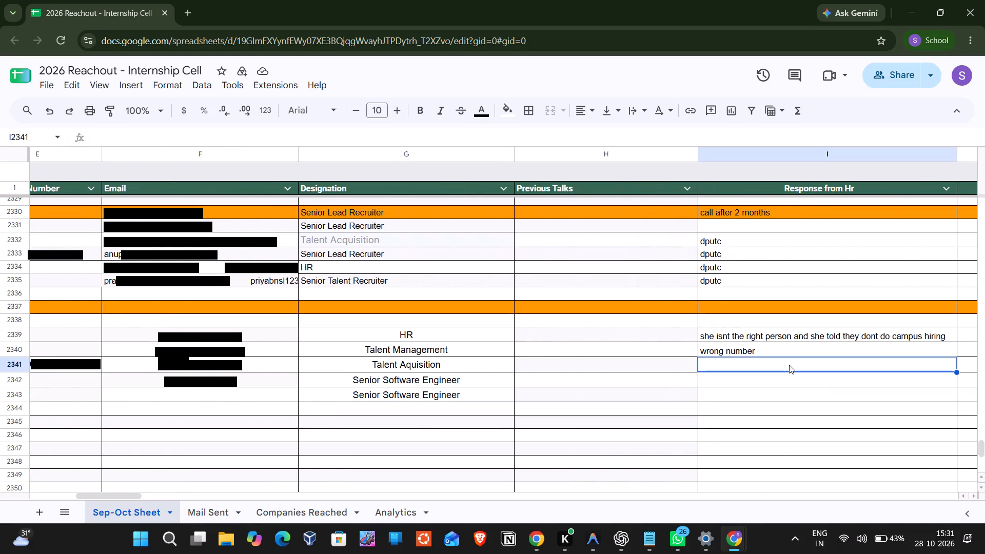
pyautogui.doubleClick(789, 365)
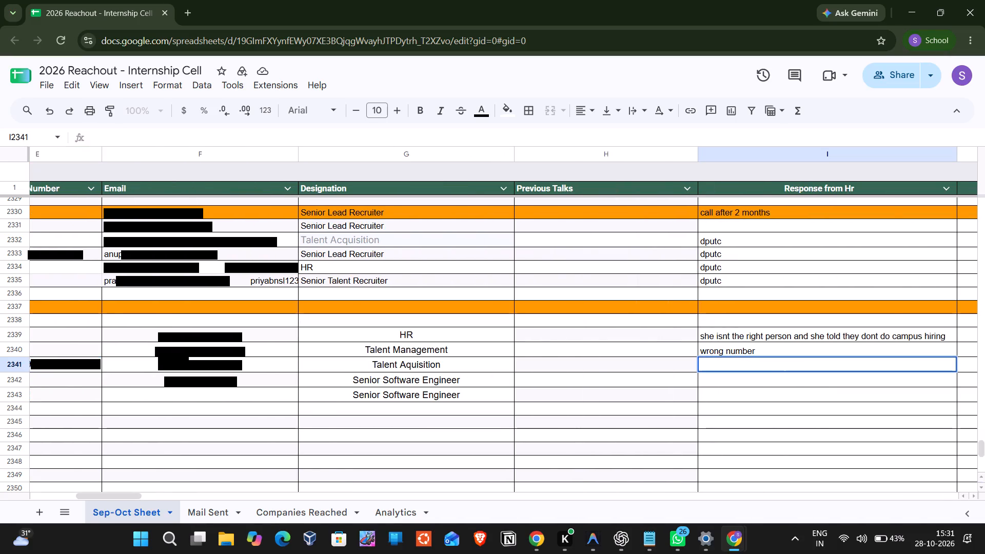
pyautogui.press('w')
pyautogui.press('Return')
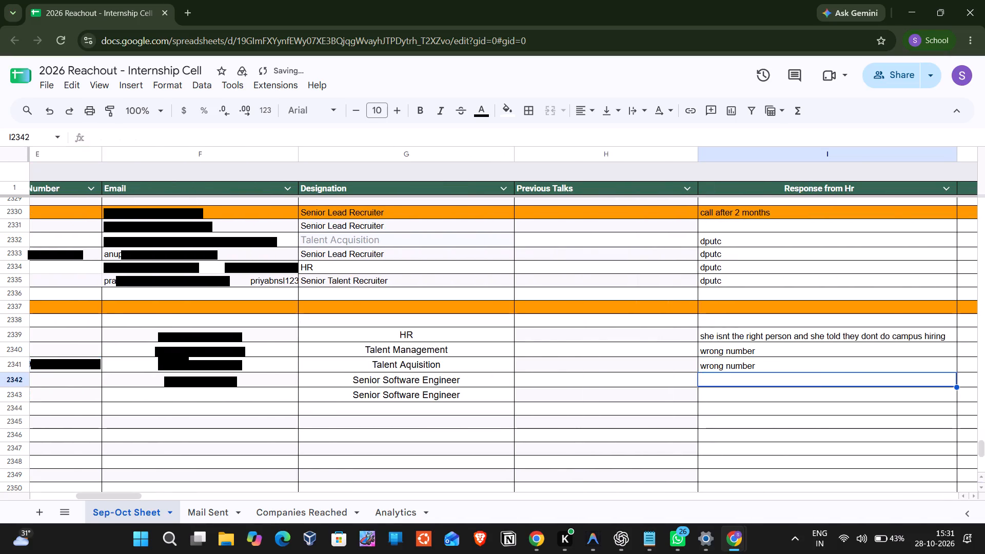
pyautogui.hscroll(2, 789, 365)
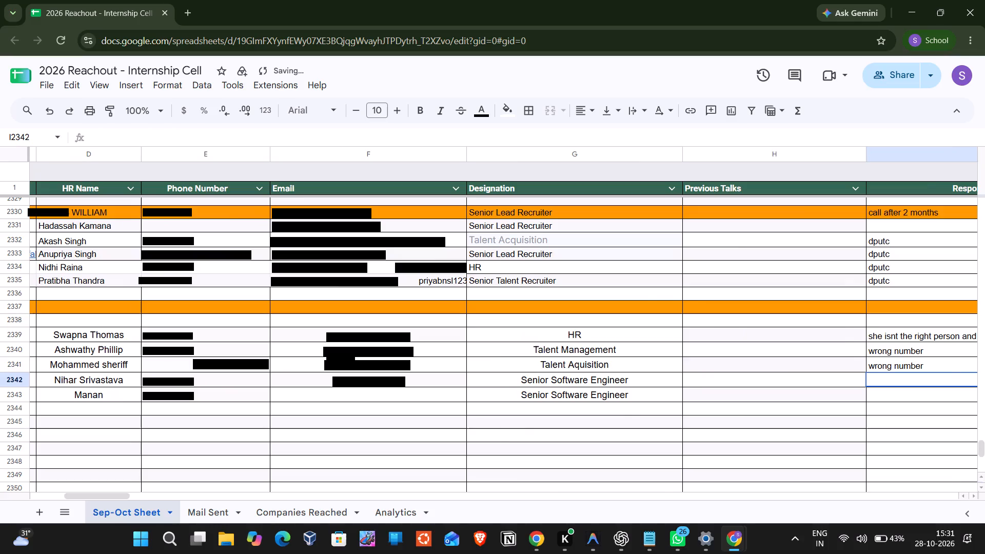
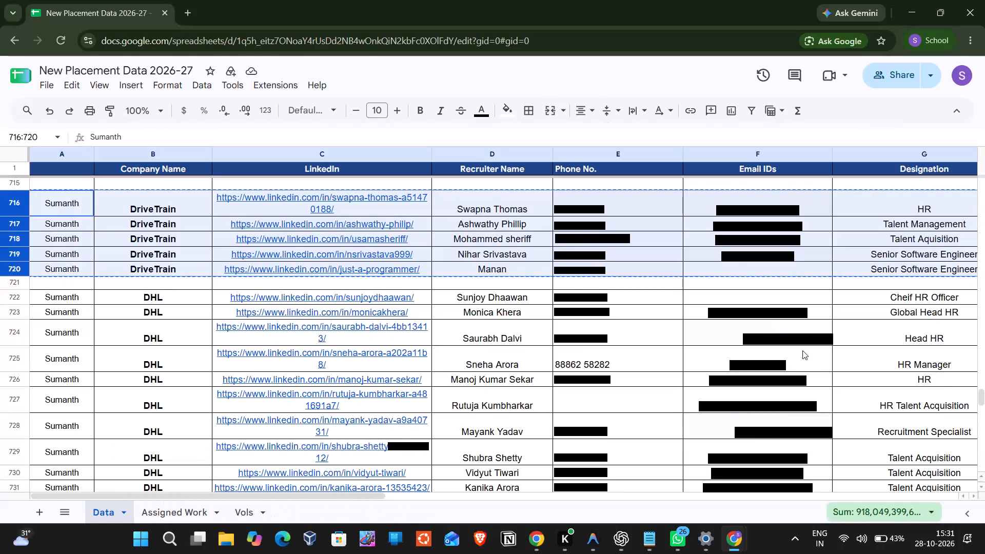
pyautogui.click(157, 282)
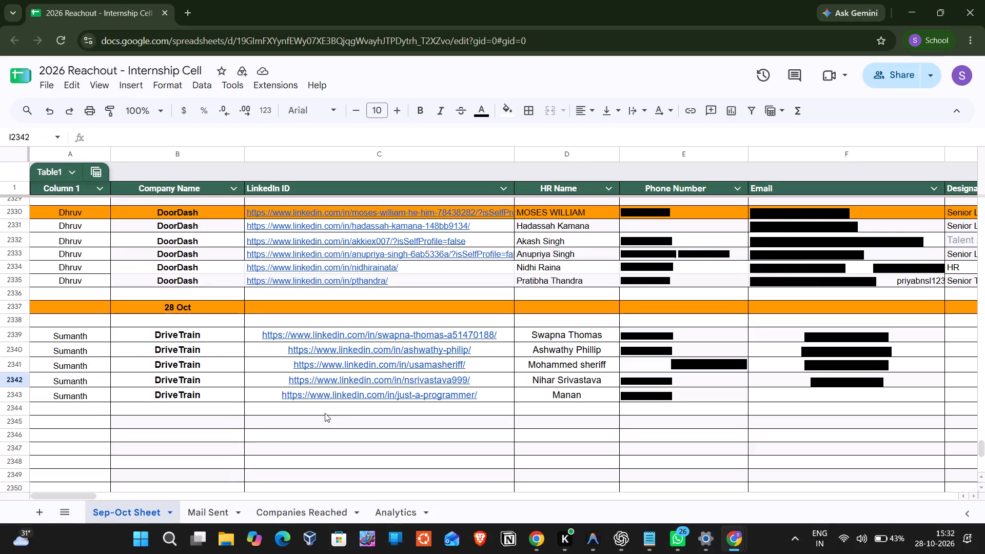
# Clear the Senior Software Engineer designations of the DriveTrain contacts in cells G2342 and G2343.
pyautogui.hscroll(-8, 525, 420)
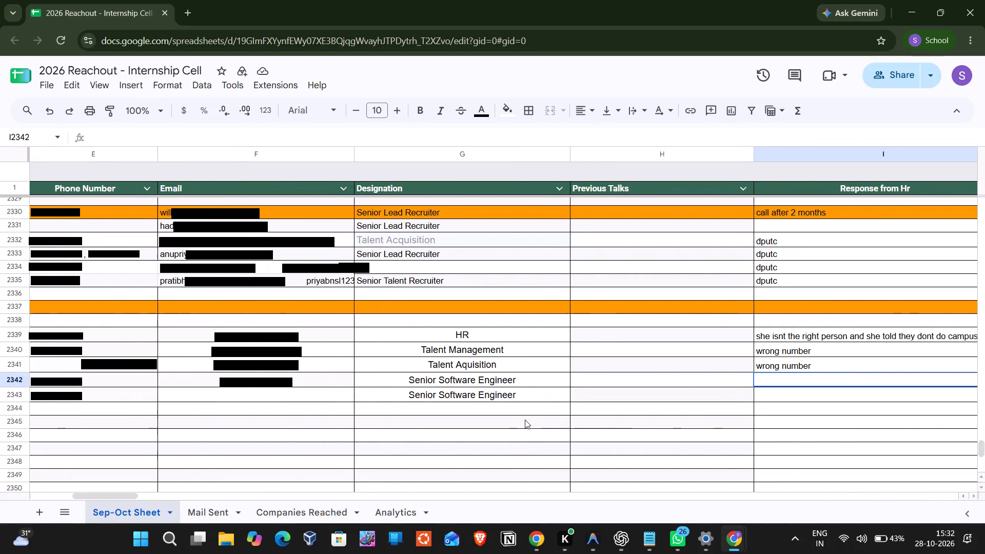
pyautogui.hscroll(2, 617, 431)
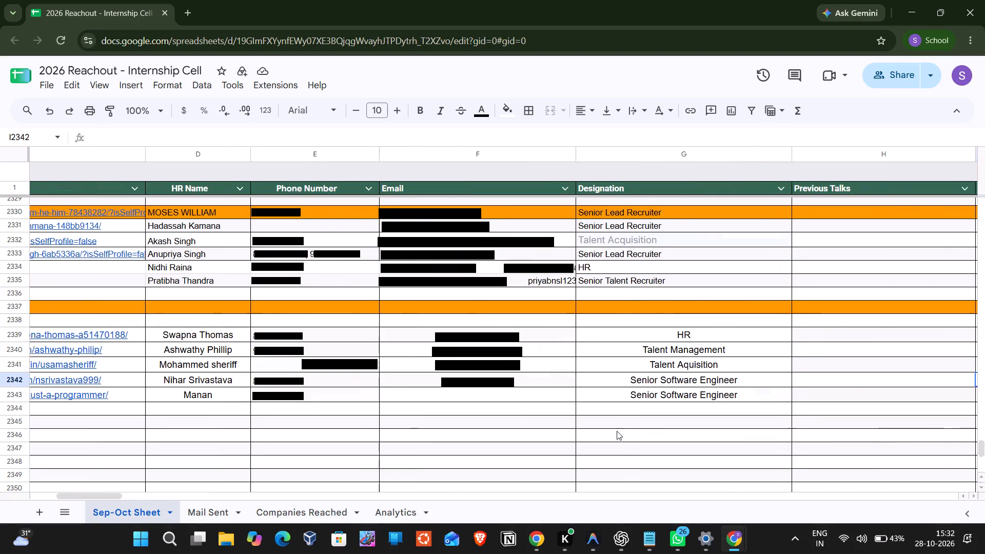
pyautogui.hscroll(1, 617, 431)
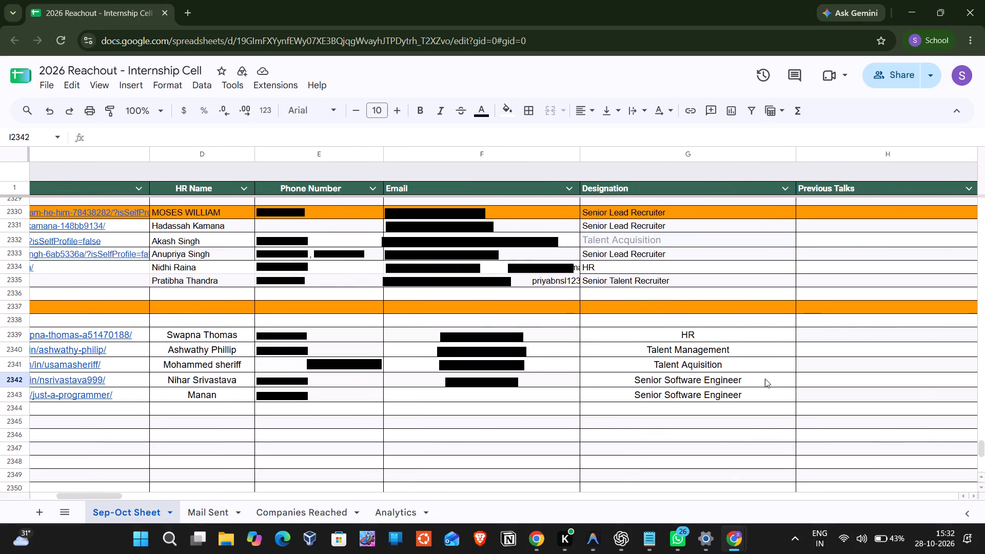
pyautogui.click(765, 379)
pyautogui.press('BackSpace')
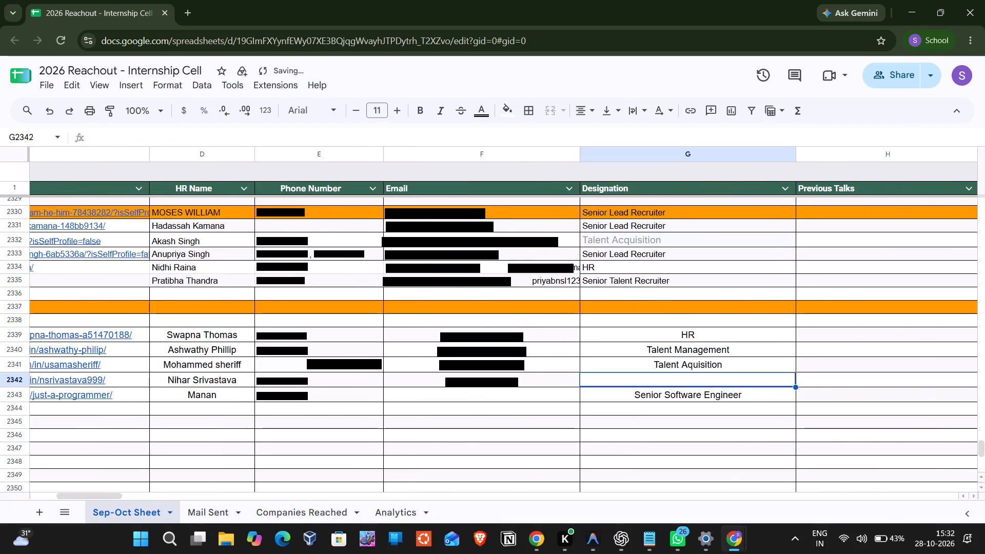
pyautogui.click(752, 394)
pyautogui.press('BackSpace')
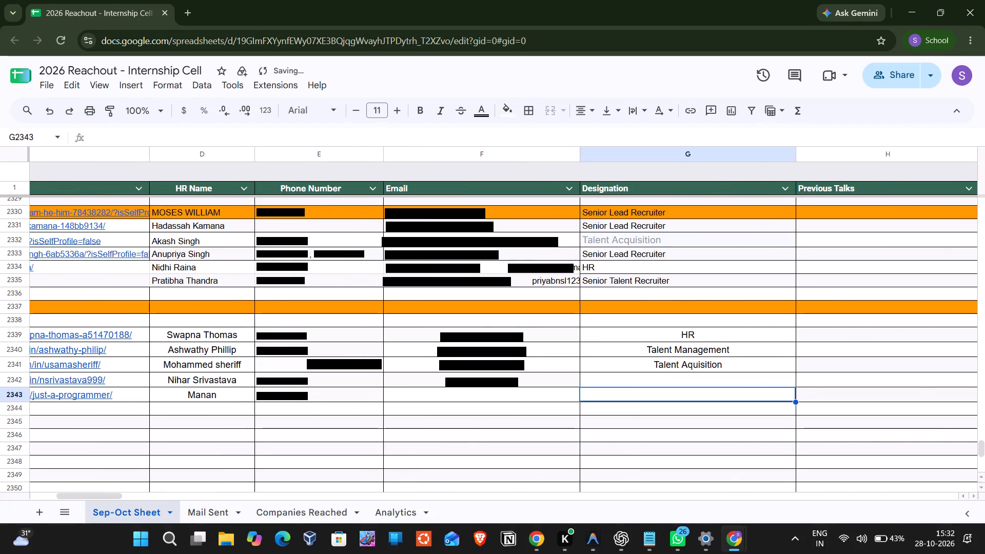
# Clear the entire contents of rows 2342 and 2343, the last two DriveTrain contacts under the 28 Oct heading.
pyautogui.hscroll(6, 752, 394)
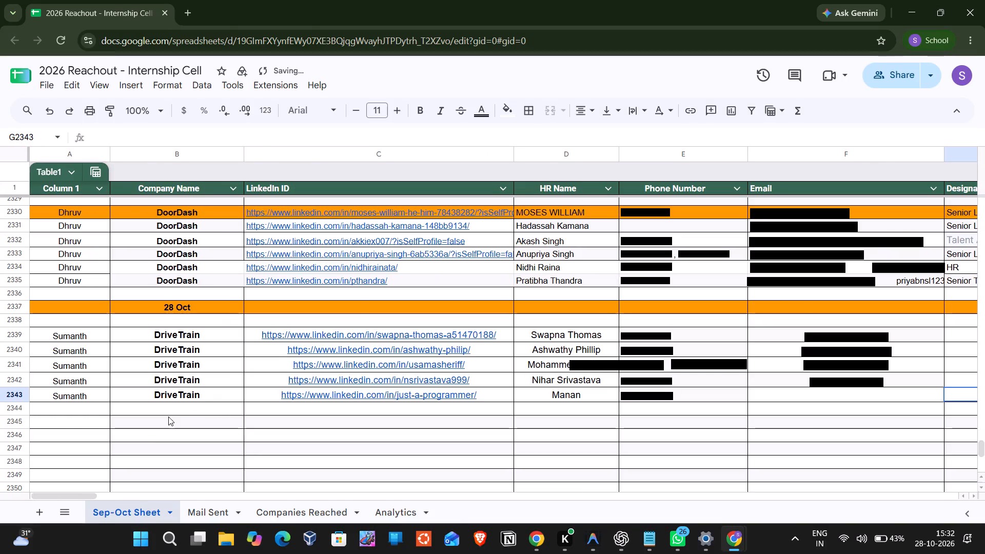
pyautogui.click(184, 410)
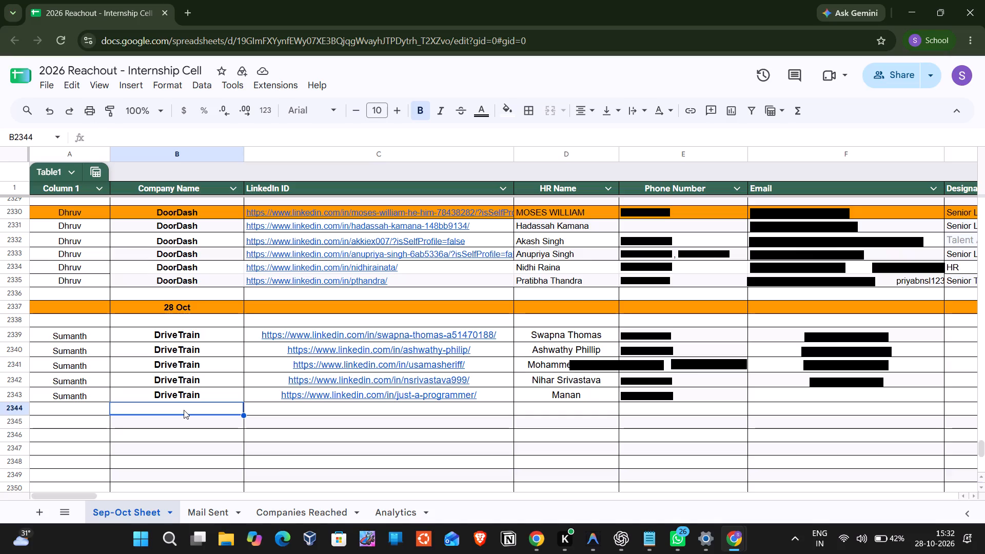
pyautogui.hscroll(-2, 184, 410)
pyautogui.hscroll(1, 184, 410)
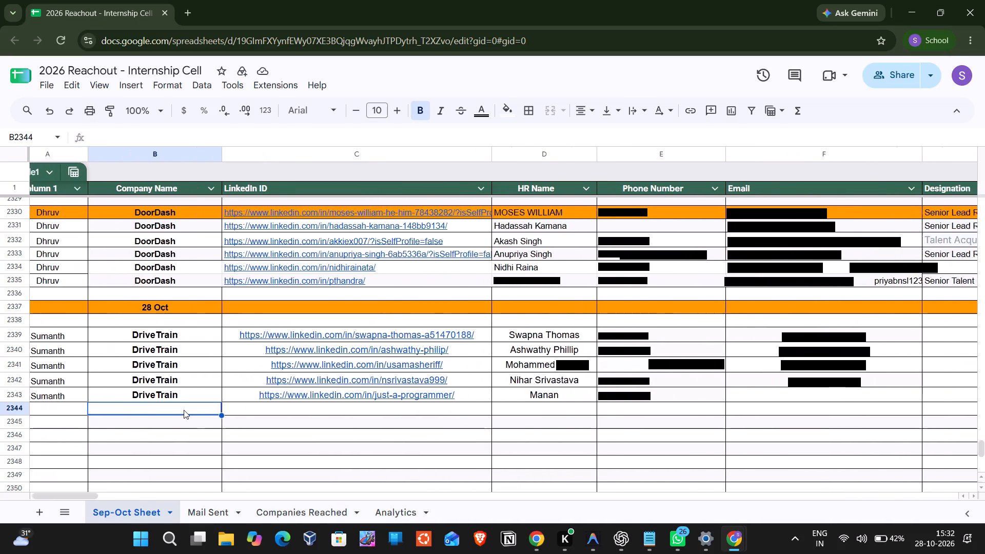
pyautogui.hscroll(3, 184, 410)
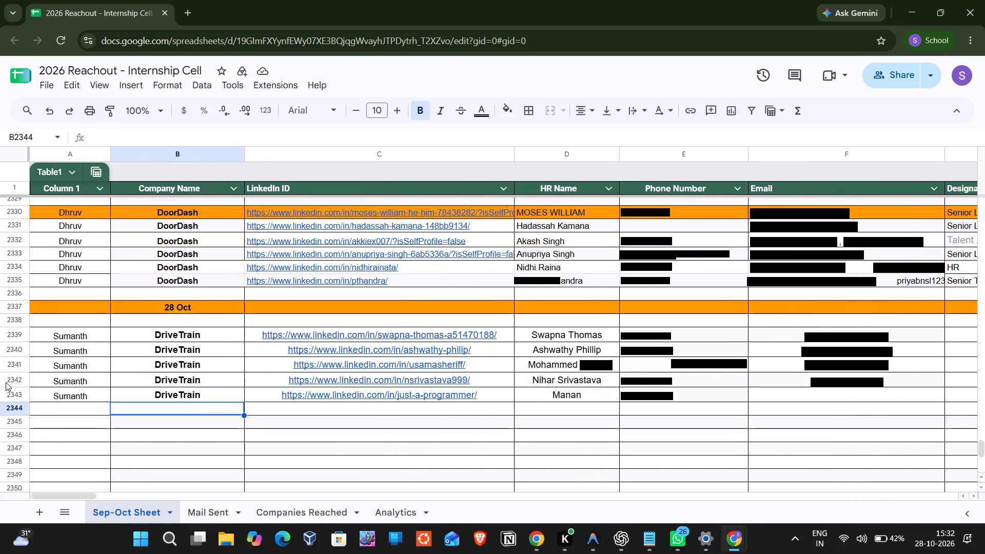
pyautogui.moveTo(7, 379); pyautogui.dragTo(5, 395)
pyautogui.hscroll(-5, 5, 395)
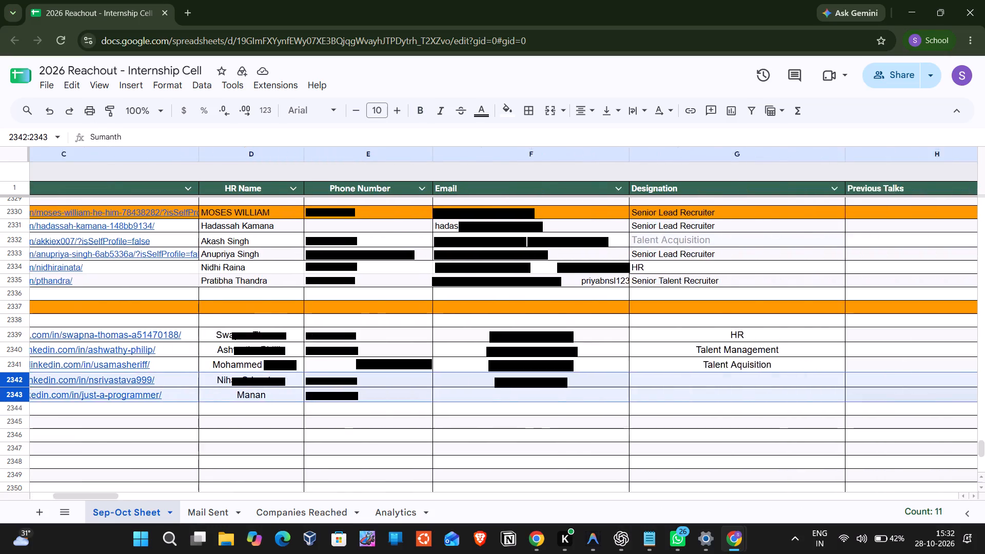
pyautogui.hscroll(5, 5, 395)
pyautogui.hscroll(-6, 5, 395)
pyautogui.hscroll(2, 5, 395)
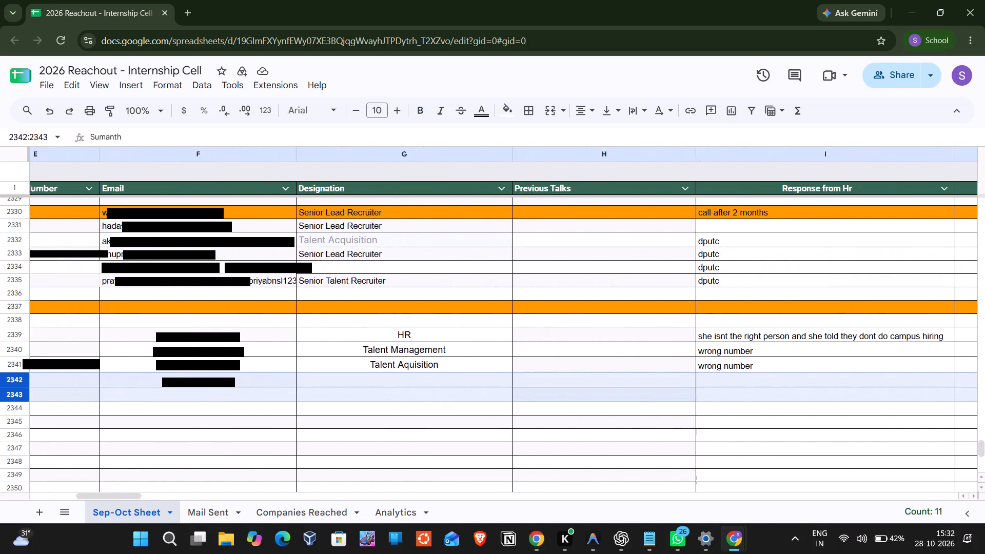
pyautogui.hscroll(3, 5, 395)
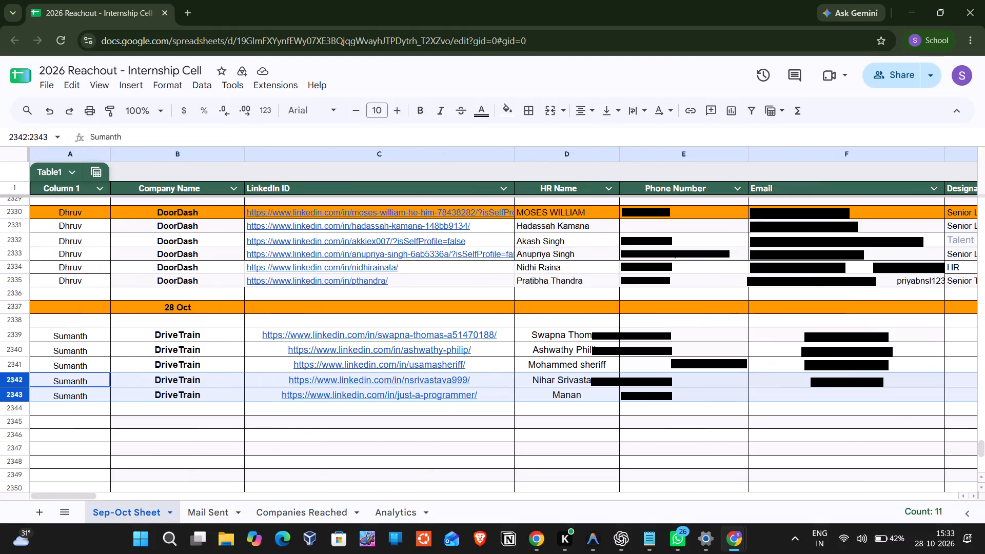
pyautogui.press('BackSpace')
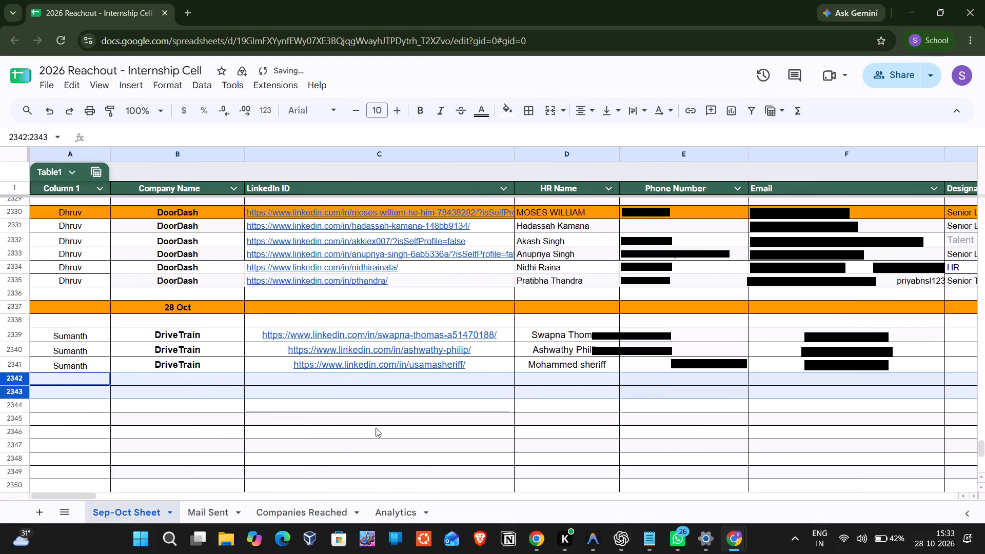
pyautogui.click(376, 428)
# Extend the HR response in cell I2341 to read "wrong number, he handles the recruitement so we can mail him".
pyautogui.scroll(1, 376, 428)
pyautogui.hscroll(-3, 495, 410)
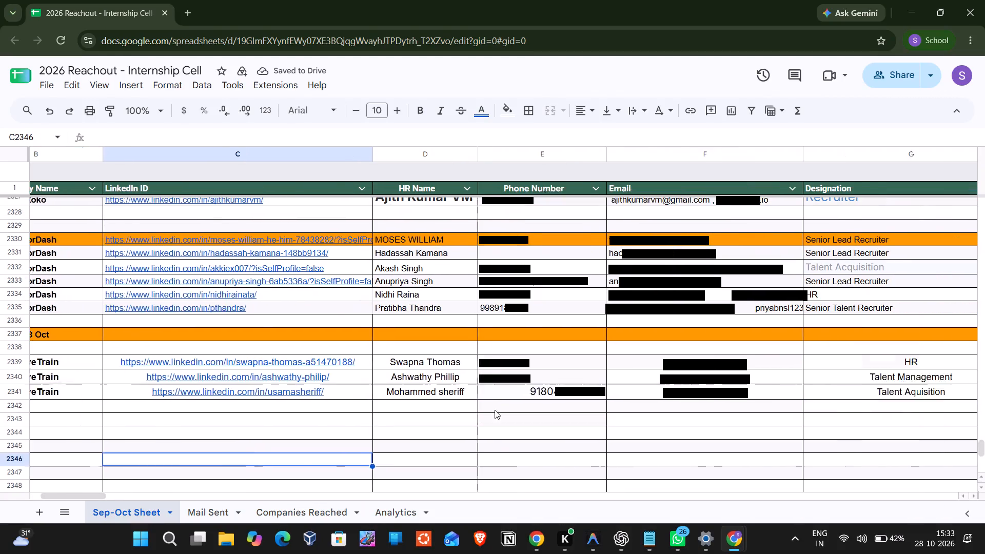
pyautogui.hscroll(-5, 770, 419)
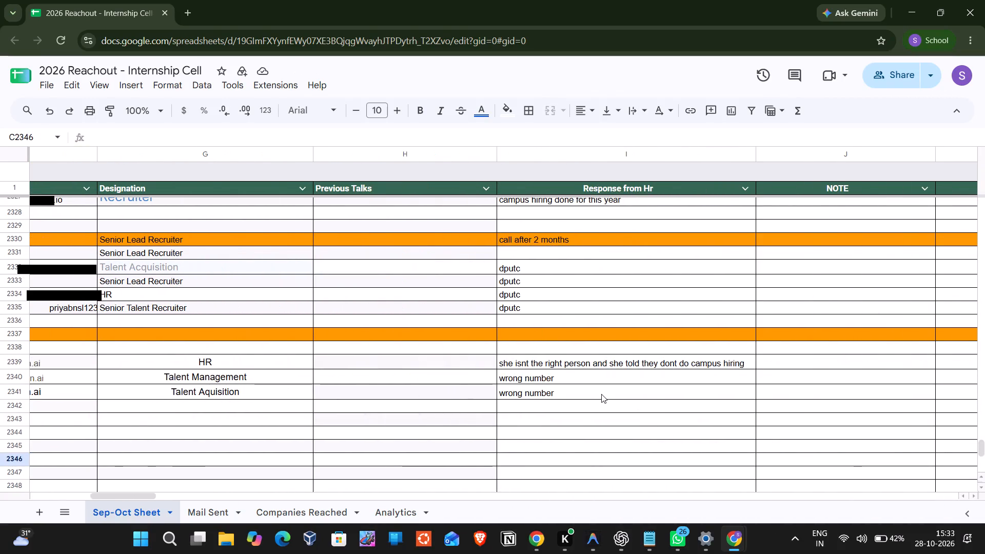
pyautogui.doubleClick(601, 394)
pyautogui.write(', he handles to')
pyautogui.press('space')
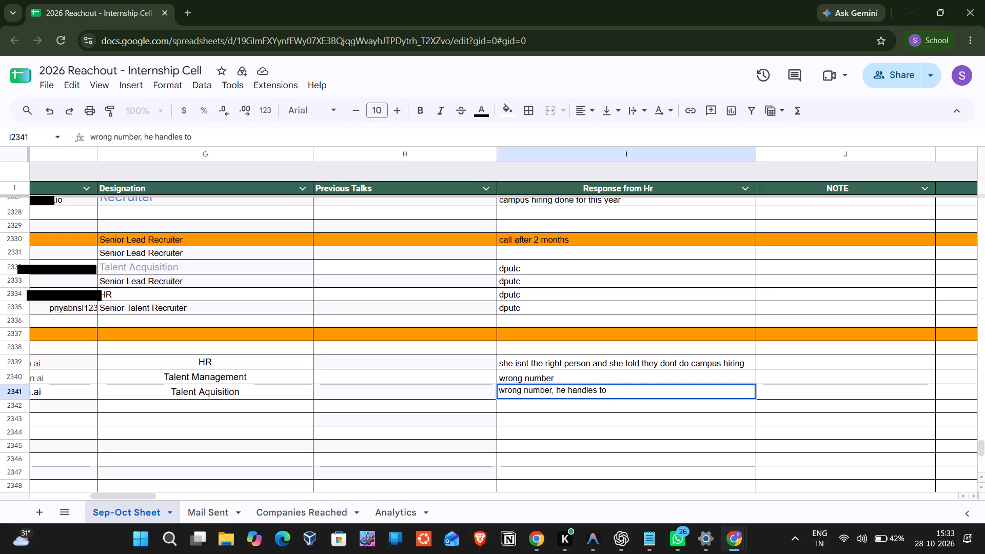
pyautogui.press('BackSpace')
pyautogui.press('BackSpace')
pyautogui.write('he recruitme')
pyautogui.press('BackSpace')
pyautogui.press('BackSpace')
pyautogui.write('me')
pyautogui.press('BackSpace')
pyautogui.press('BackSpace')
pyautogui.write('ement do')
pyautogui.press('BackSpace')
pyautogui.press('s')
pyautogui.press('BackSpace')
pyautogui.press('BackSpace')
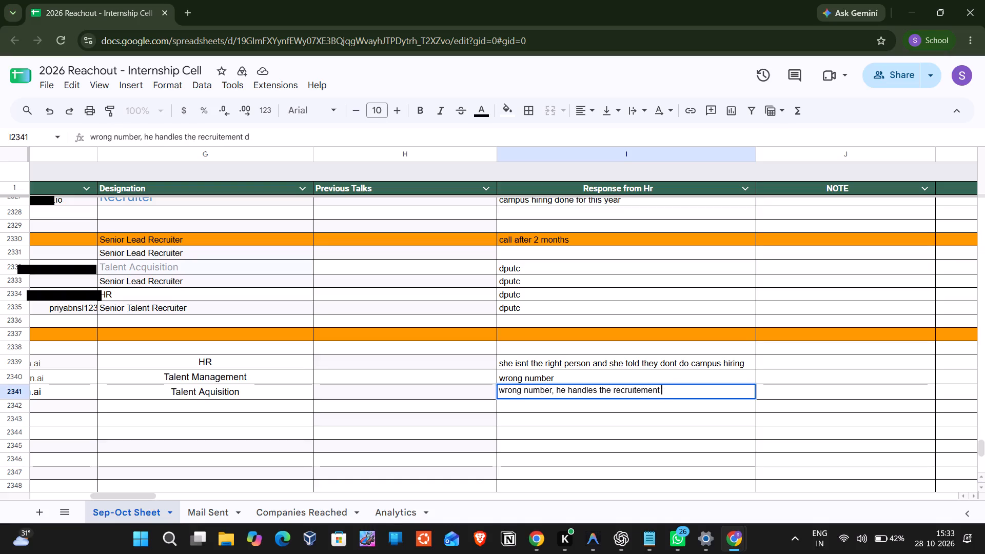
pyautogui.write('so ca')
pyautogui.press('BackSpace')
pyautogui.press('BackSpace')
pyautogui.write('we can mail him')
pyautogui.press('Return')
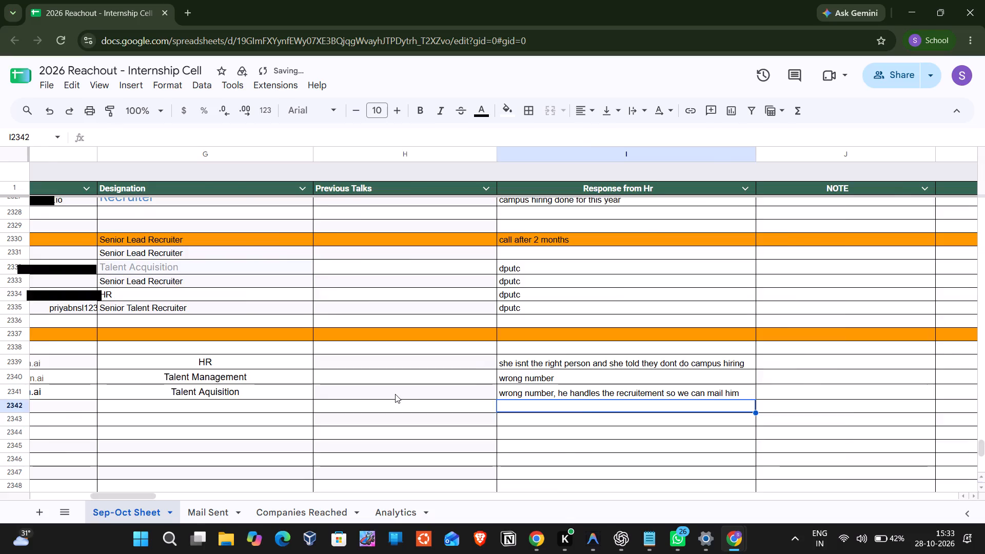
# Copy the email address of the DriveTrain contact in row 2341 into Mail Id cell A87 of the Mail Sent sheet.
pyautogui.hscroll(6, 395, 394)
pyautogui.click(779, 395)
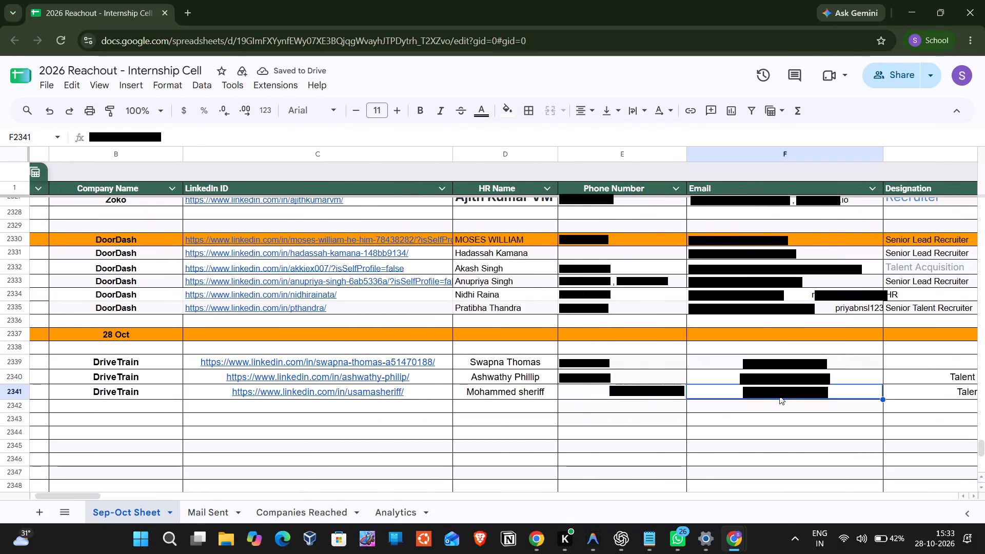
pyautogui.doubleClick(825, 397)
pyautogui.hotkey('ctrl', 'a')
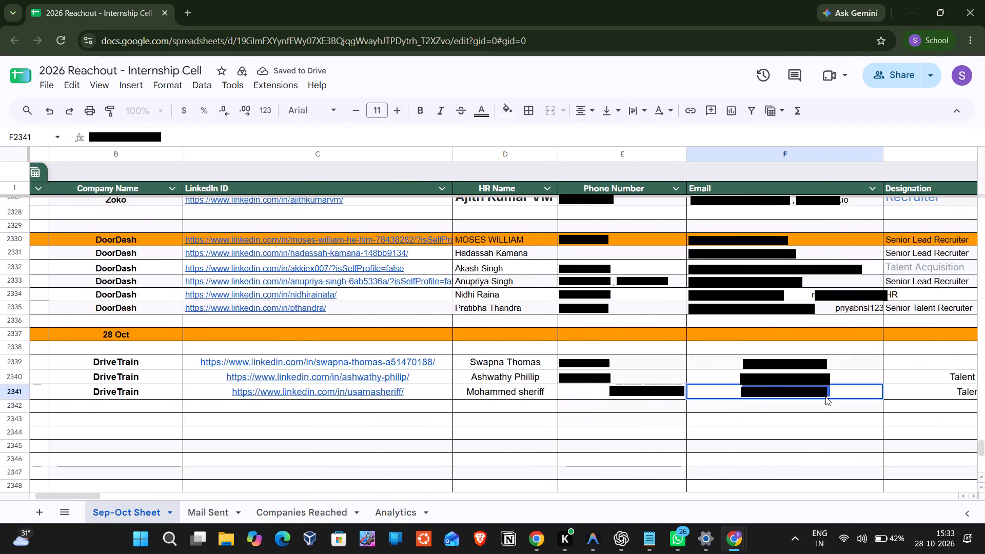
pyautogui.hotkey('ctrl', 'c')
pyautogui.click(196, 514)
pyautogui.scroll(-2, 272, 400)
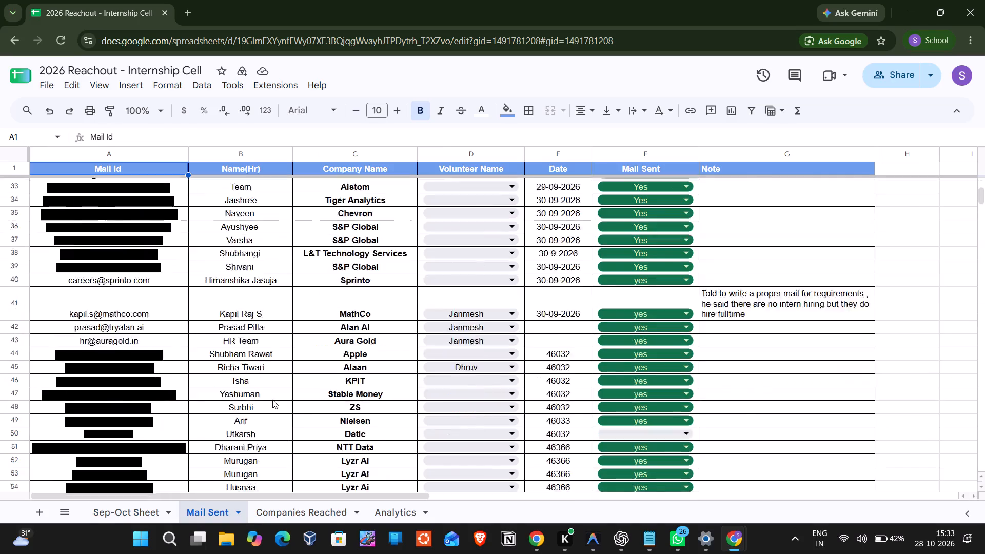
pyautogui.scroll(-7, 272, 400)
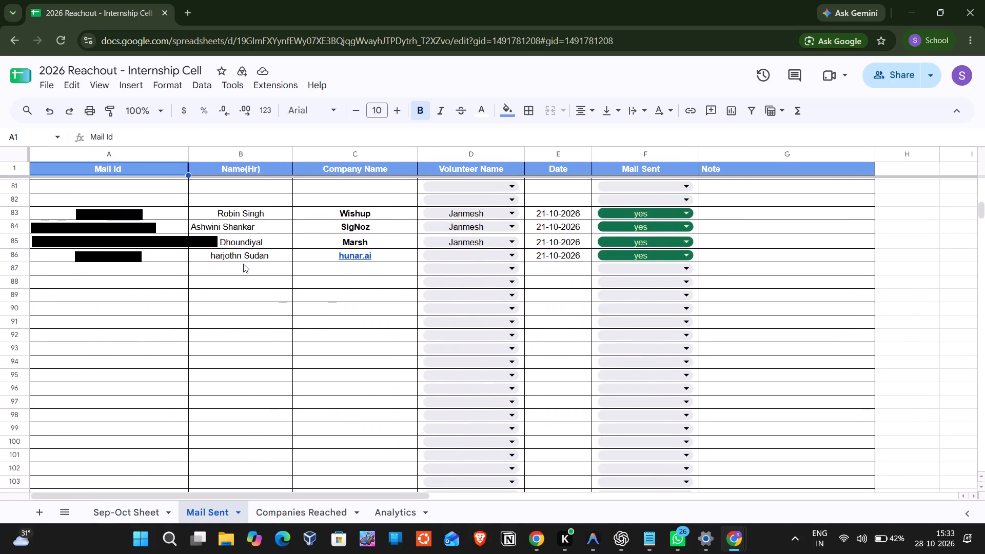
pyautogui.doubleClick(95, 266)
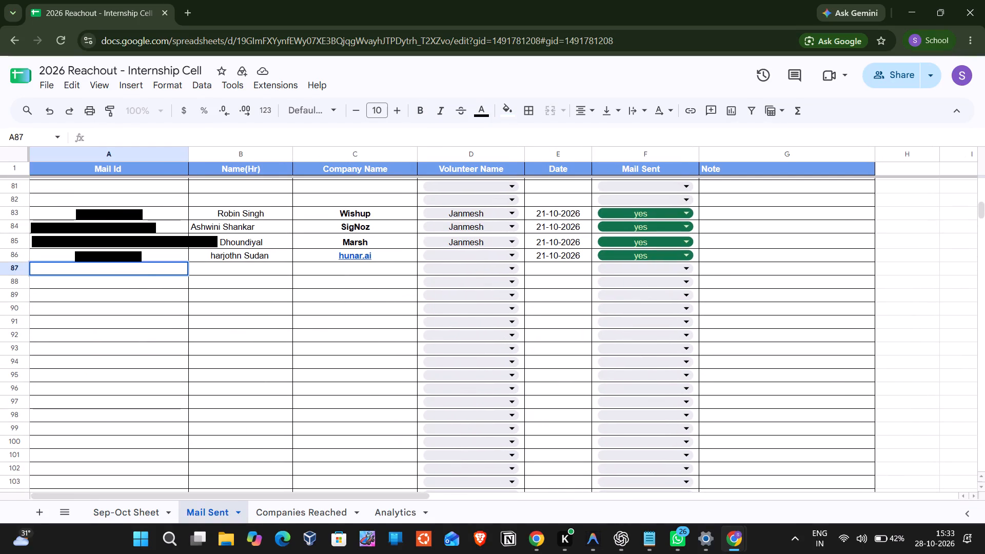
pyautogui.hotkey('ctrl', 'v')
pyautogui.press('Return')
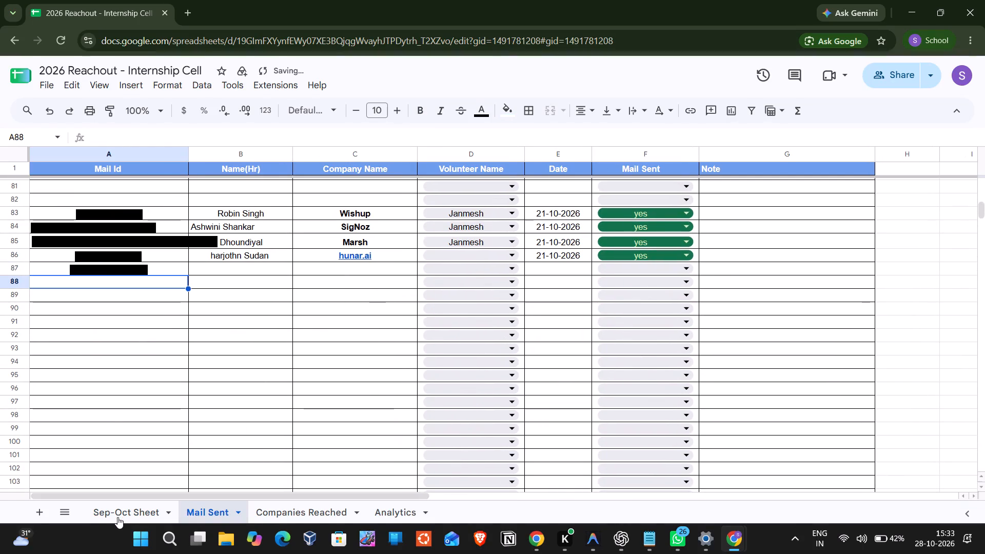
# Copy the HR name from row 2341 of the Sep-Oct Sheet into Name(Hr) cell B87 of the Mail Sent sheet.
pyautogui.click(117, 517)
pyautogui.doubleClick(526, 389)
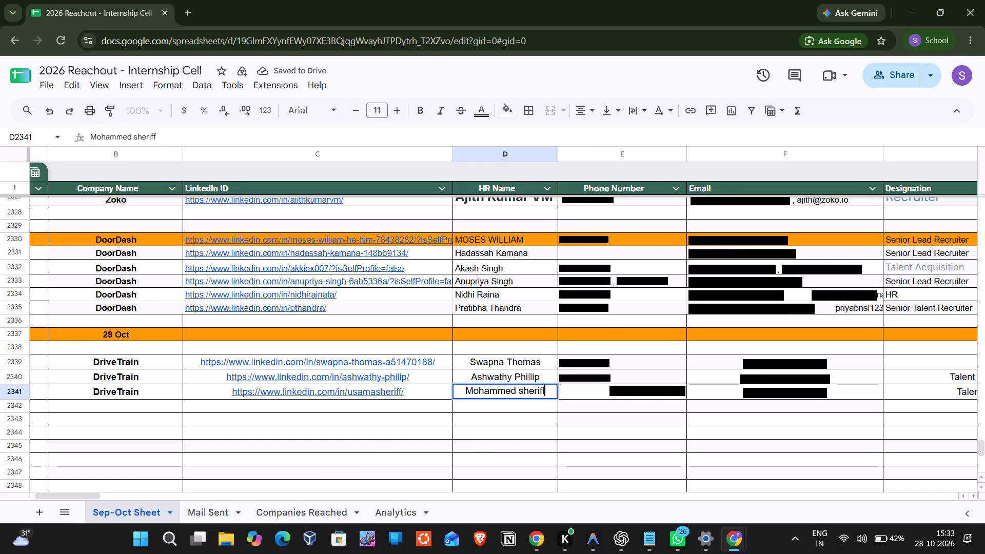
pyautogui.hotkey('ctrl', 'a')
pyautogui.hotkey('ctrl', 'c')
pyautogui.click(214, 526)
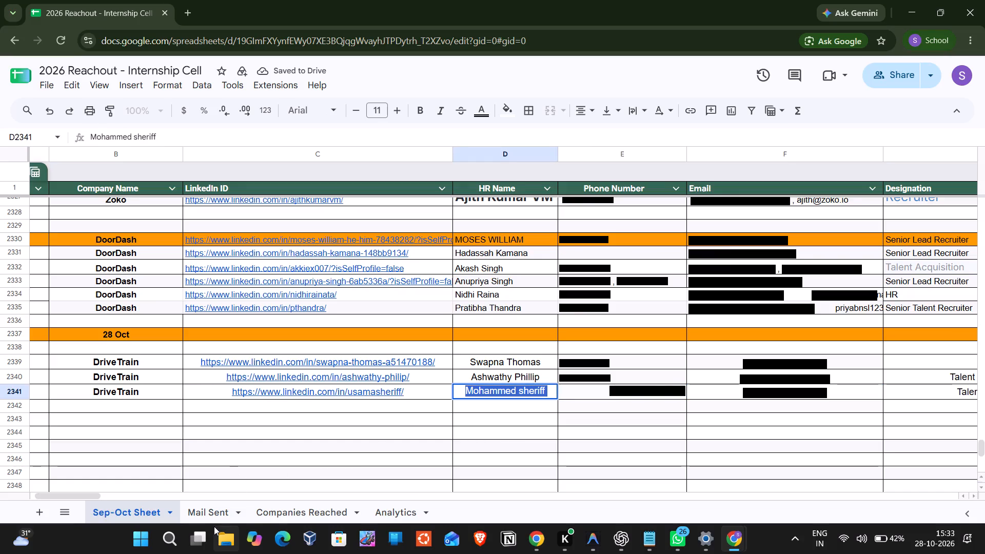
pyautogui.click(981, 0)
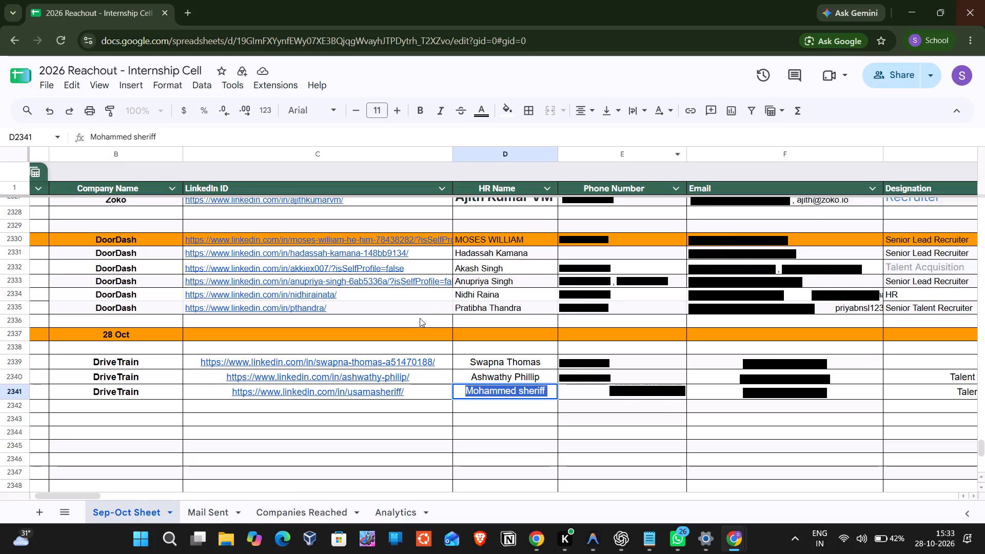
pyautogui.click(221, 507)
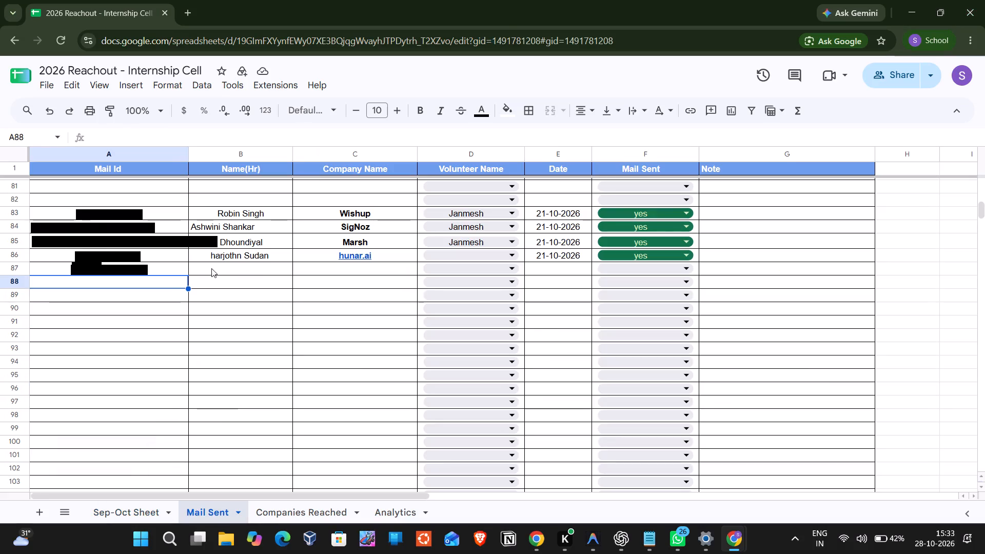
pyautogui.doubleClick(211, 268)
pyautogui.hotkey('ctrl', 'v')
pyautogui.press('Return')
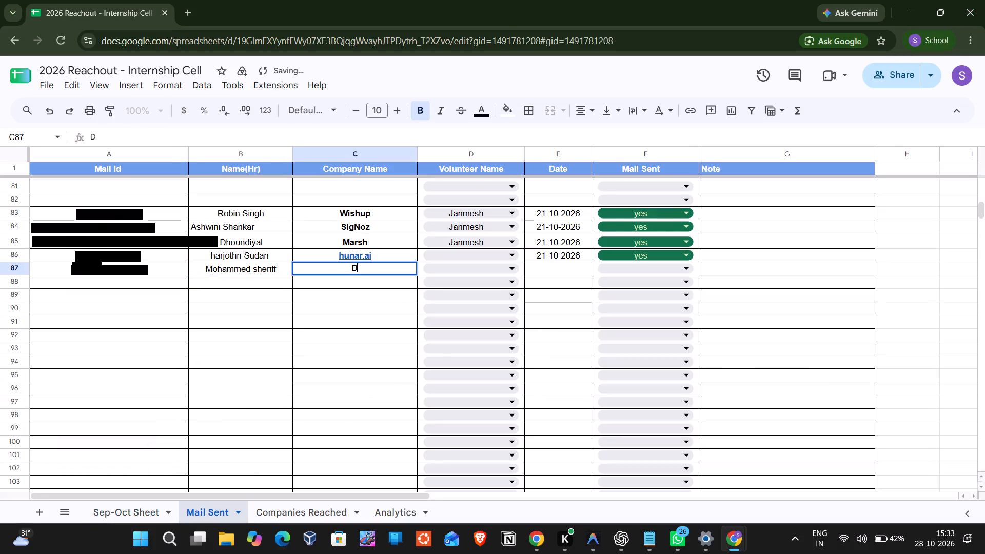
# Enter "Drive Train" as the company name in cell C87 of the Mail Sent sheet.
pyautogui.write('rove')
pyautogui.press('BackSpace')
pyautogui.press('BackSpace')
pyautogui.press('BackSpace')
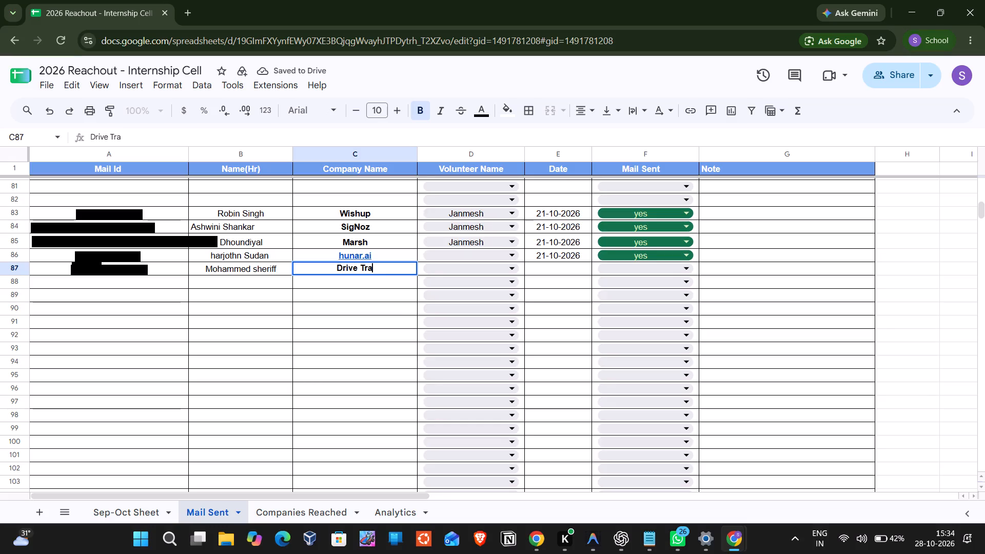
pyautogui.press('BackSpace')
pyautogui.press('BackSpace')
pyautogui.write('in')
pyautogui.press('Return')
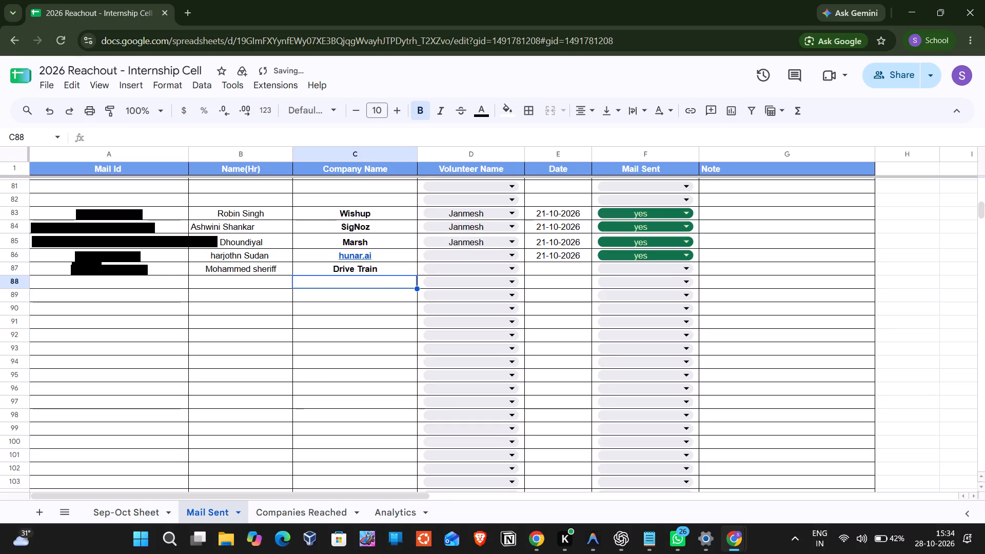
# Set the Volunteer Name in cell D87 of the Mail Sent sheet to Sumanth.
pyautogui.click(480, 272)
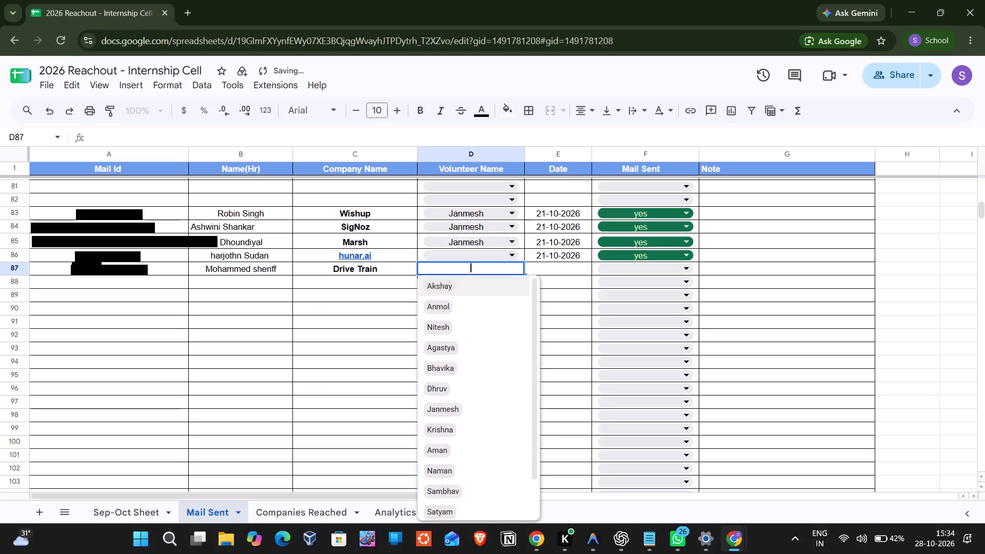
pyautogui.scroll(-1, 439, 511)
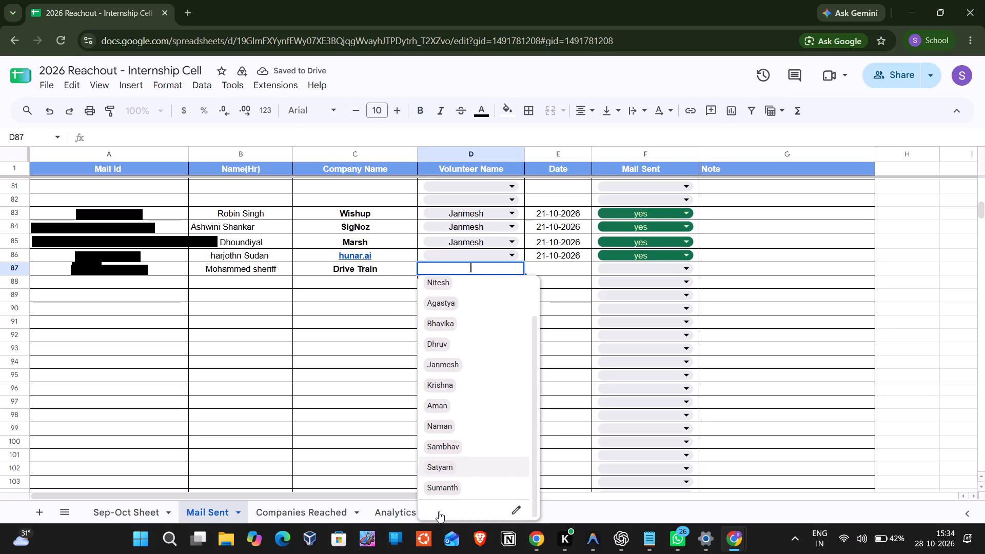
pyautogui.scroll(-1, 439, 511)
pyautogui.click(453, 490)
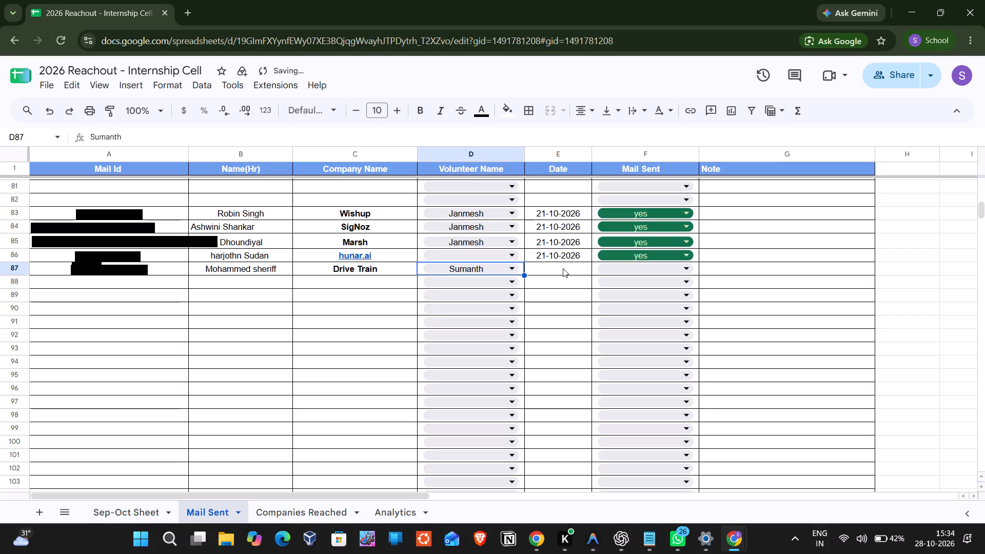
# Enter the date 28-10-2026 in cell E87 for the Drive Train row.
pyautogui.doubleClick(563, 268)
pyautogui.write('28-1')
pyautogui.write('0-200')
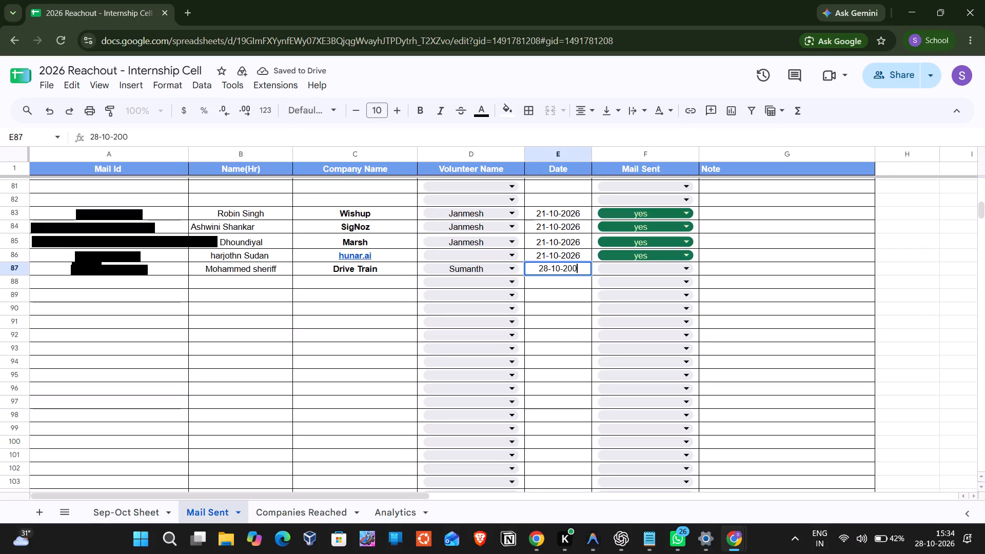
pyautogui.press('BackSpace')
pyautogui.write('26')
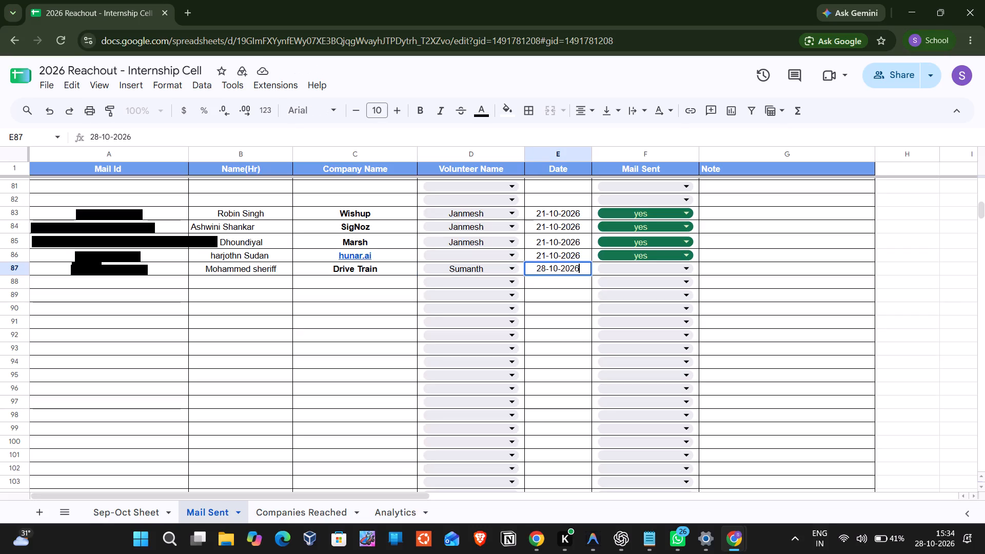
pyautogui.press('Return')
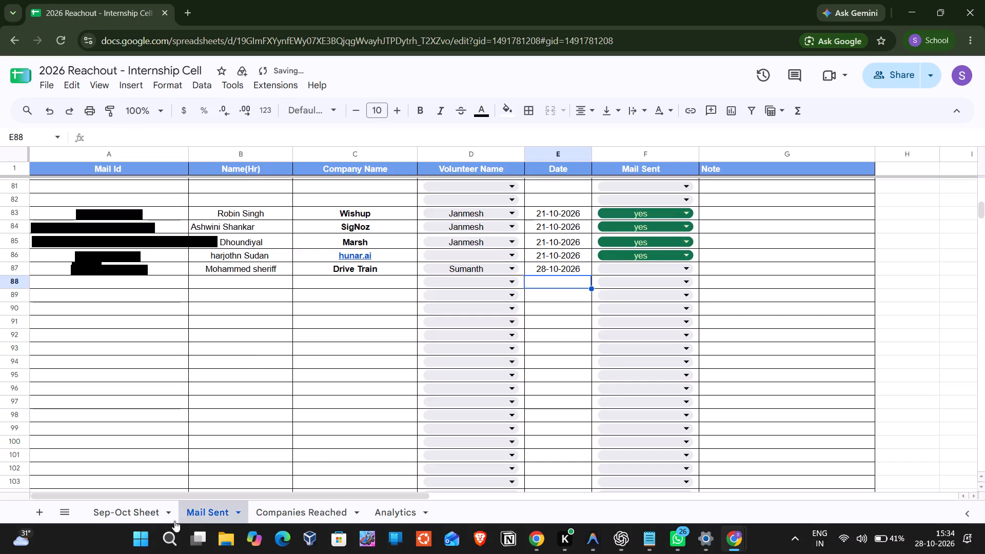
# Copy the DHL contact rows 722 to 731 from New Placement Data 2026-27 into the Sep-Oct Sheet, starting at cell A2343.
pyautogui.click(140, 517)
pyautogui.hscroll(5, 214, 460)
pyautogui.hotkey('alt', 'Tab')
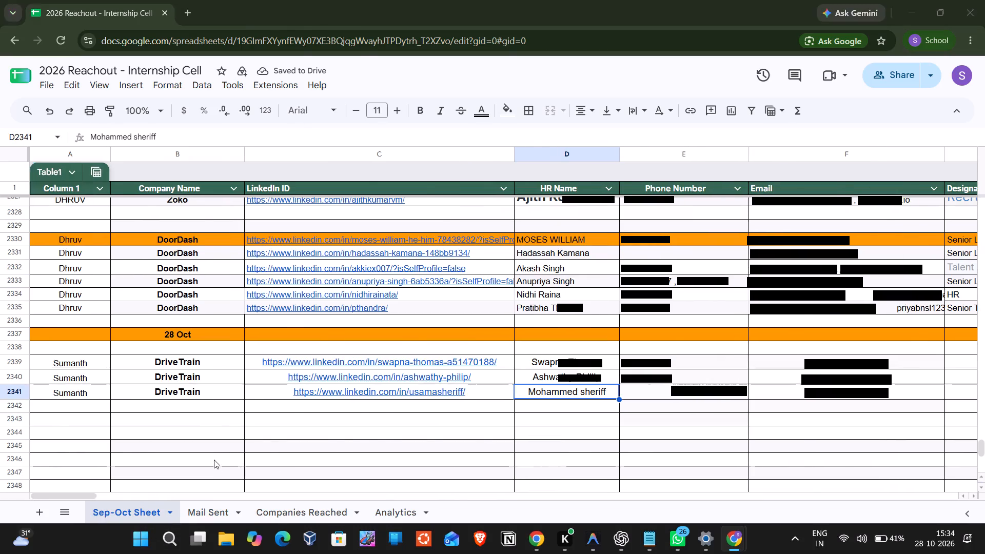
pyautogui.hscroll(1, 182, 372)
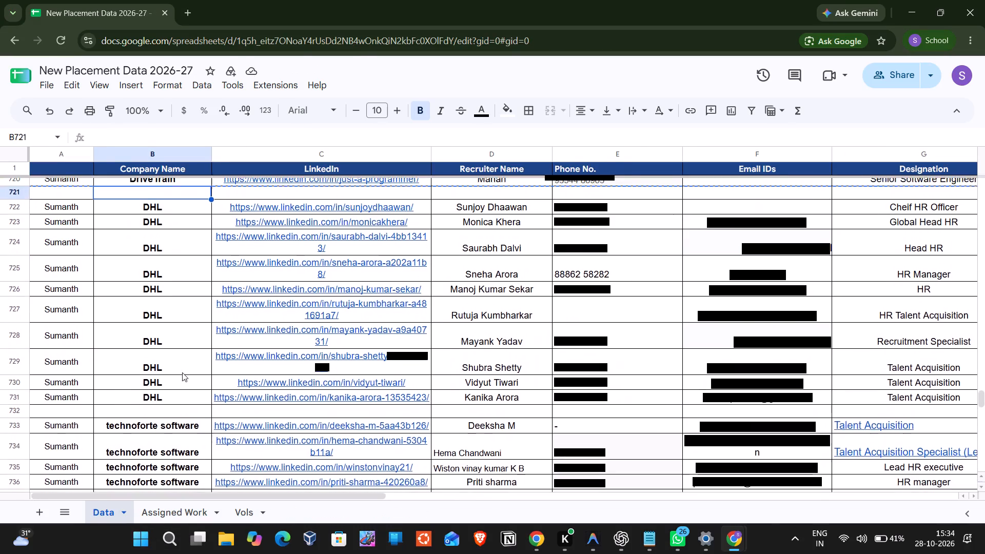
pyautogui.hscroll(1, 182, 372)
pyautogui.hscroll(-1, 182, 372)
pyautogui.hscroll(3, 182, 372)
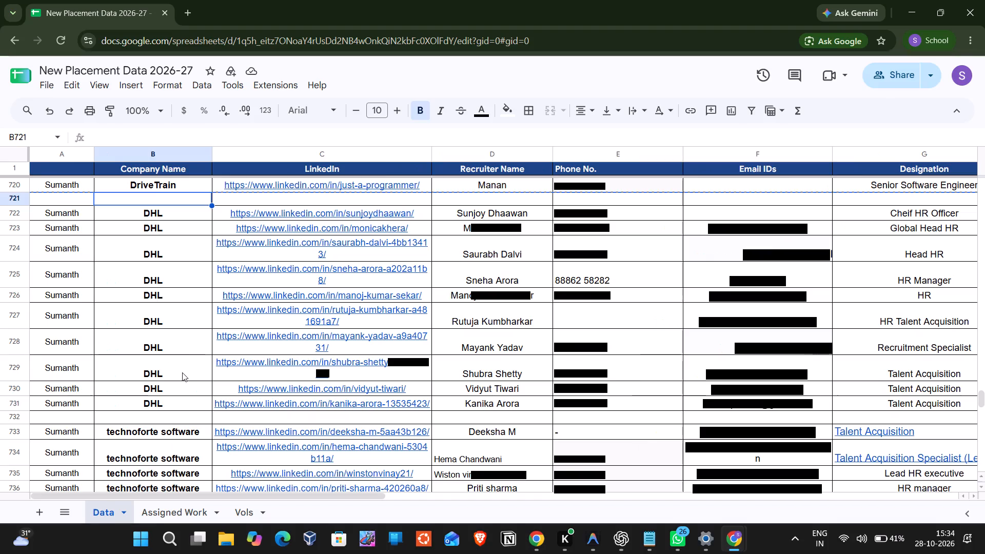
pyautogui.moveTo(2, 209); pyautogui.dragTo(16, 397)
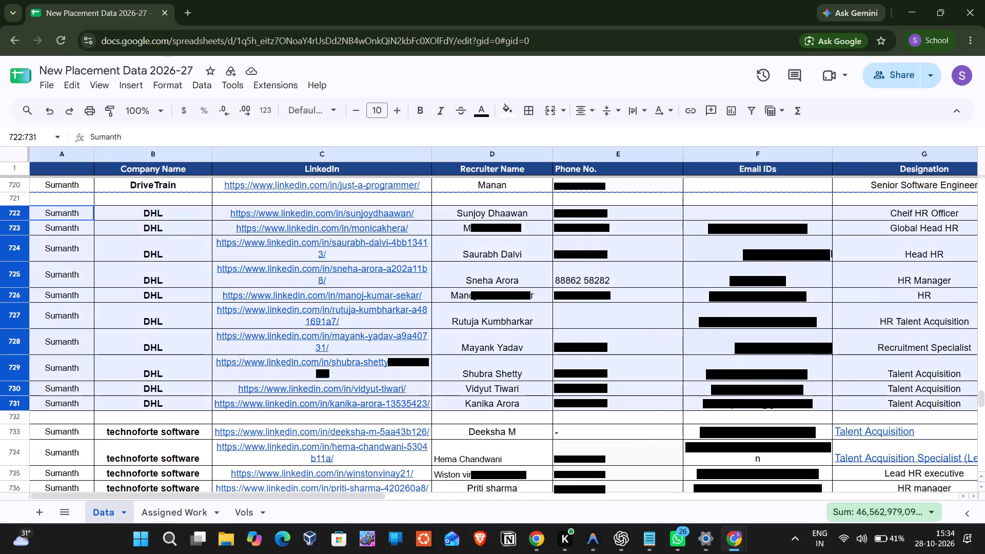
pyautogui.moveTo(16, 397); pyautogui.dragTo(10, 406)
pyautogui.hotkey('ctrl', 'c')
pyautogui.hotkey('alt', 'Tab')
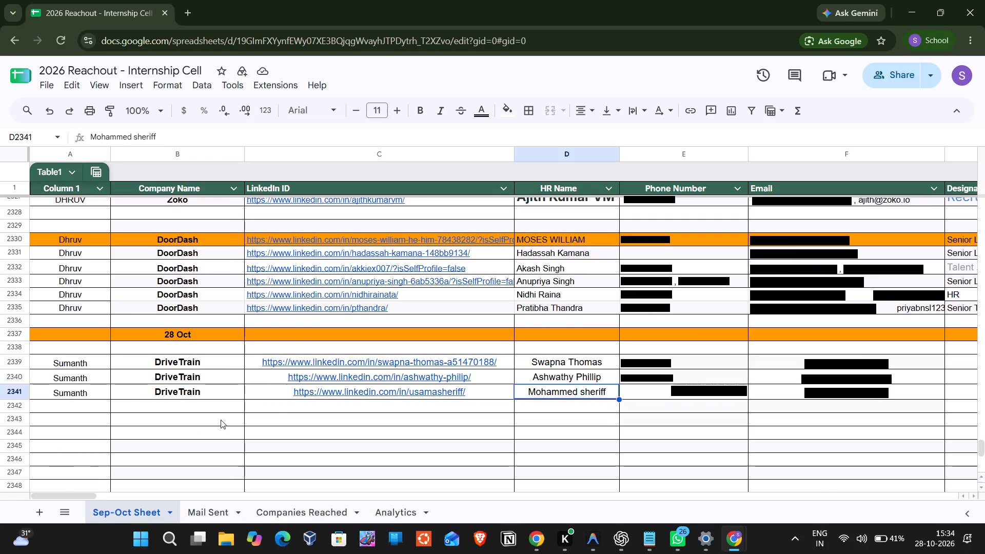
pyautogui.scroll(-1, 221, 420)
pyautogui.click(69, 401)
pyautogui.hotkey('ctrl', 'v')
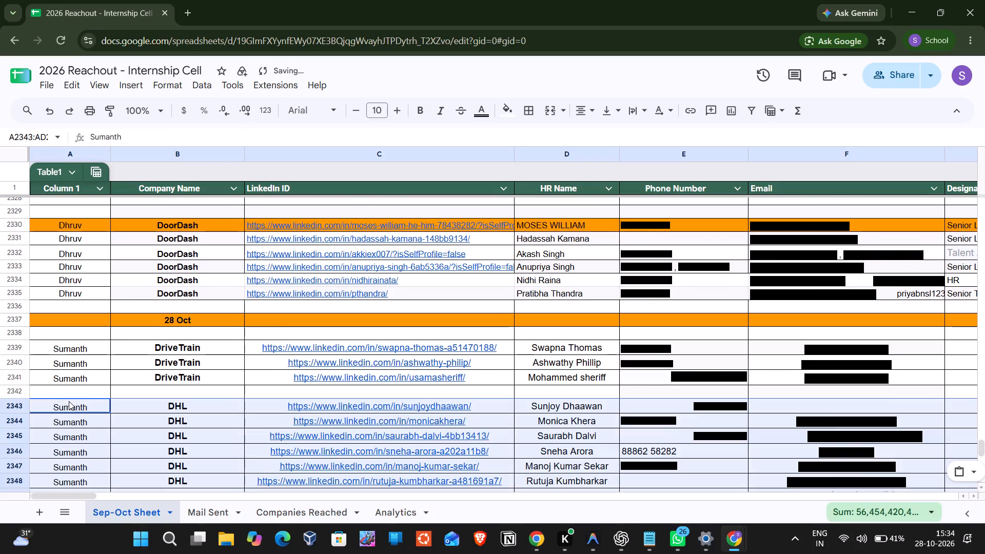
pyautogui.scroll(-2, 361, 411)
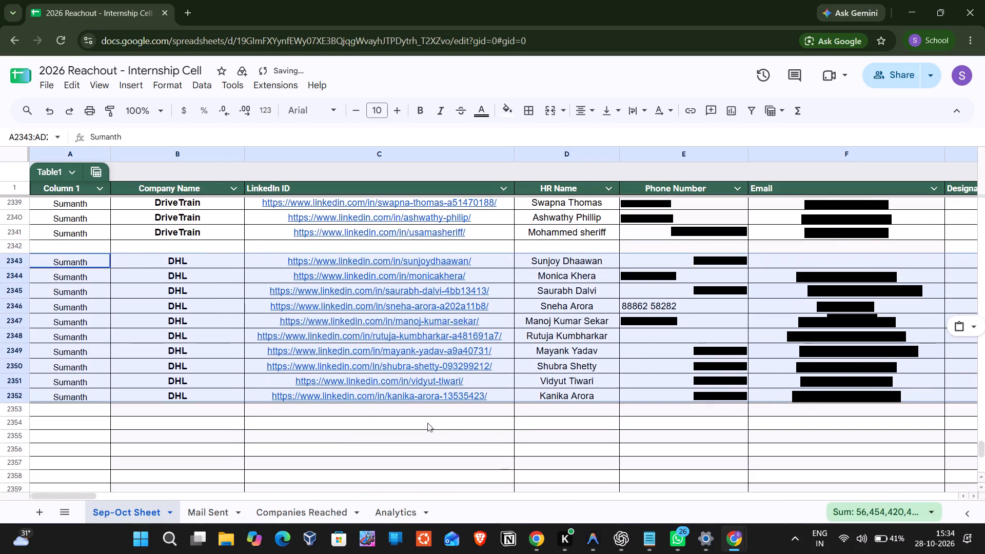
pyautogui.click(447, 419)
# Review the pasted DHL contacts' details and the Response from Hr entries of the earlier companies in the Sep-Oct Sheet.
pyautogui.hscroll(-2, 447, 419)
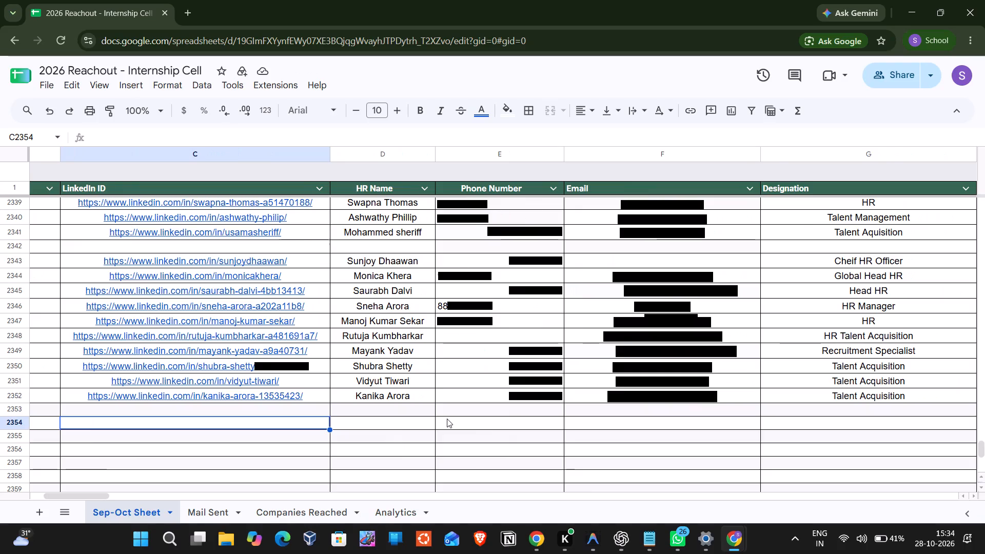
pyautogui.hscroll(7, 447, 419)
pyautogui.hscroll(-3, 447, 419)
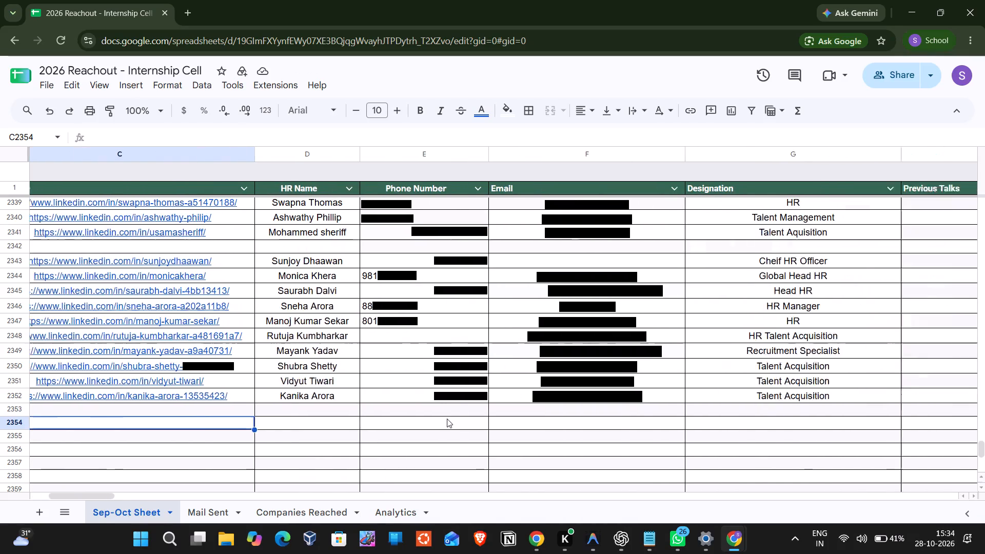
pyautogui.hscroll(-6, 447, 419)
pyautogui.hscroll(1, 447, 419)
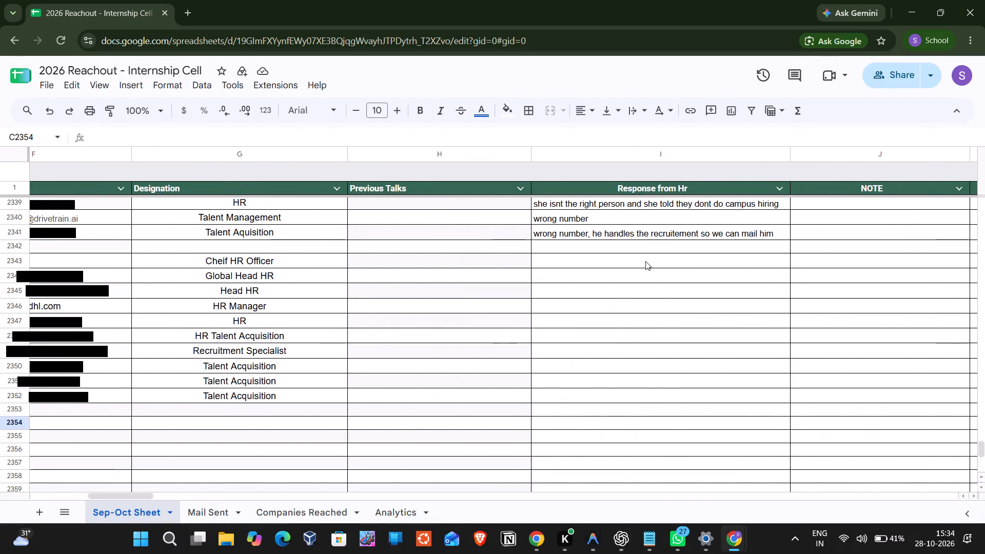
pyautogui.hscroll(7, 639, 261)
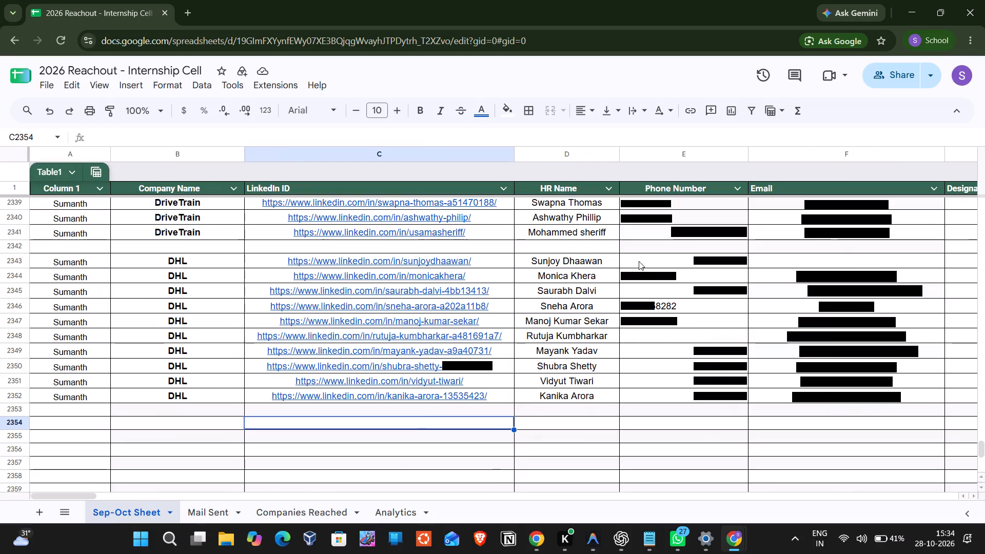
pyautogui.scroll(1, 639, 261)
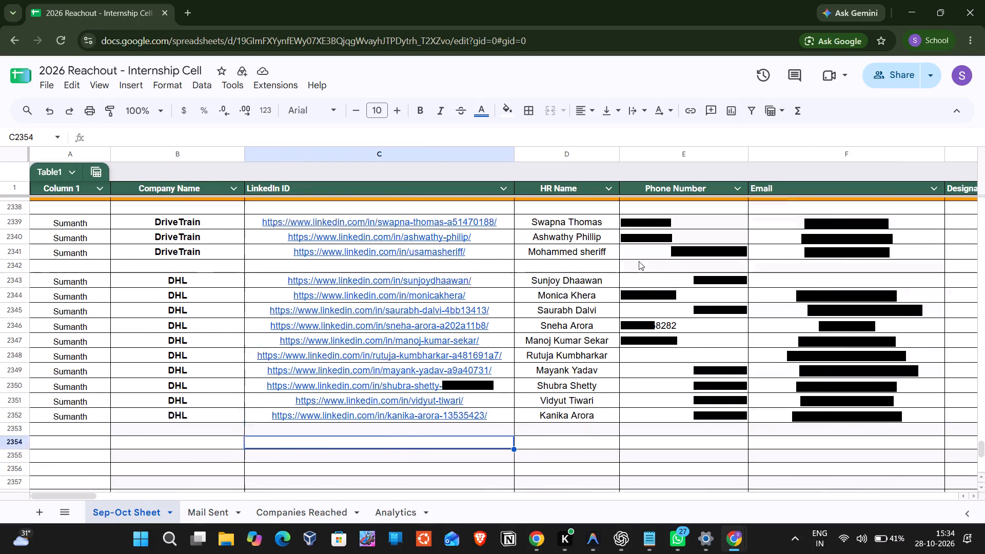
pyautogui.scroll(1, 639, 261)
pyautogui.hscroll(-3, 639, 261)
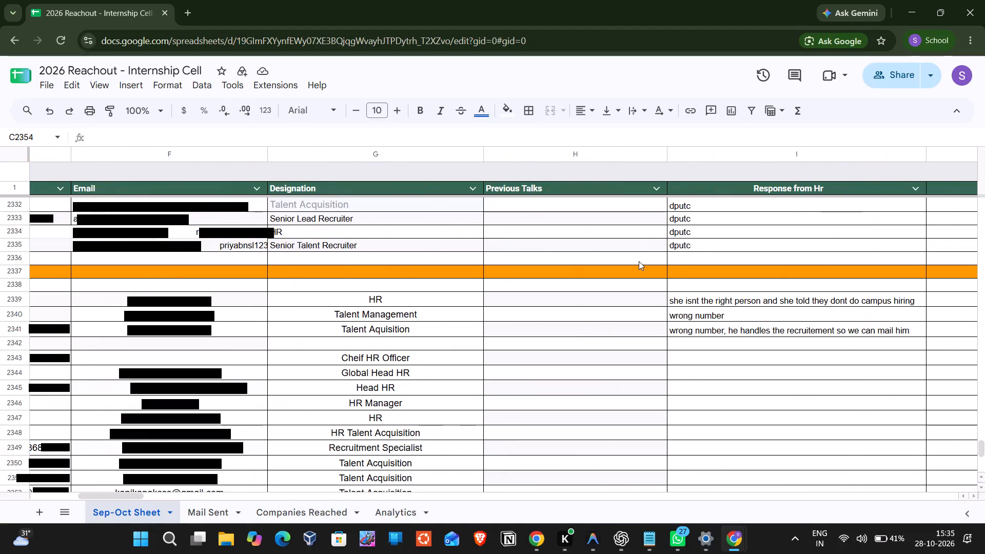
pyautogui.hscroll(4, 639, 261)
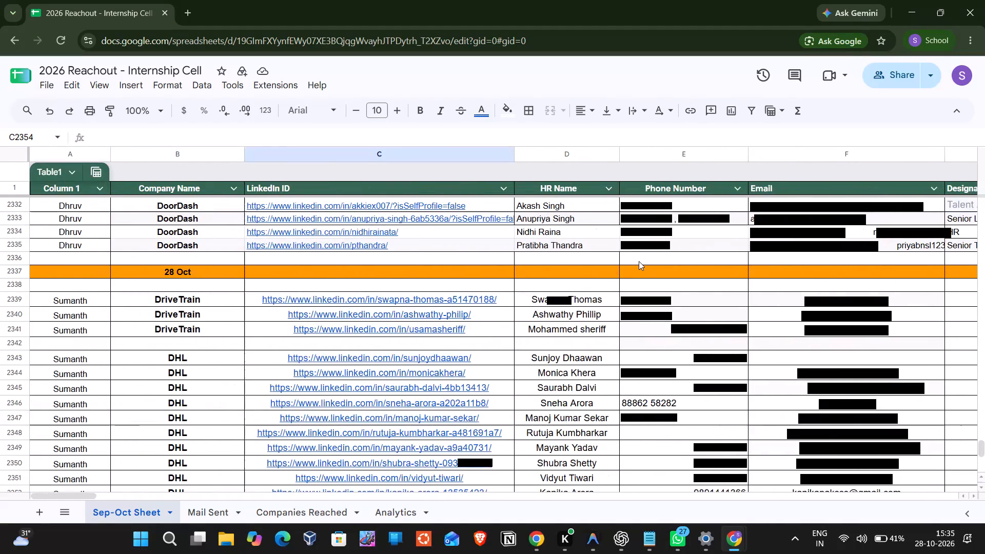
pyautogui.scroll(4, 639, 261)
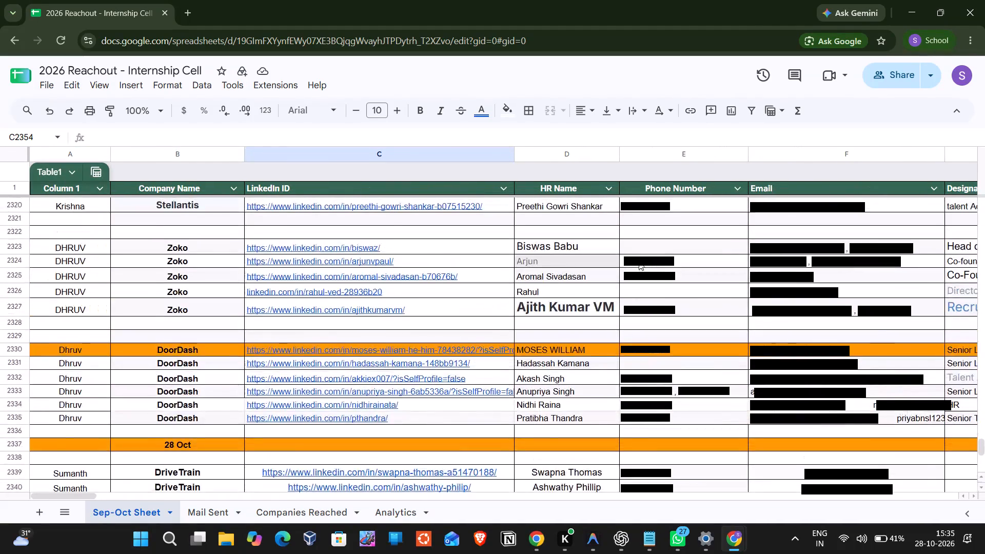
pyautogui.scroll(2, 639, 261)
pyautogui.hscroll(-7, 639, 261)
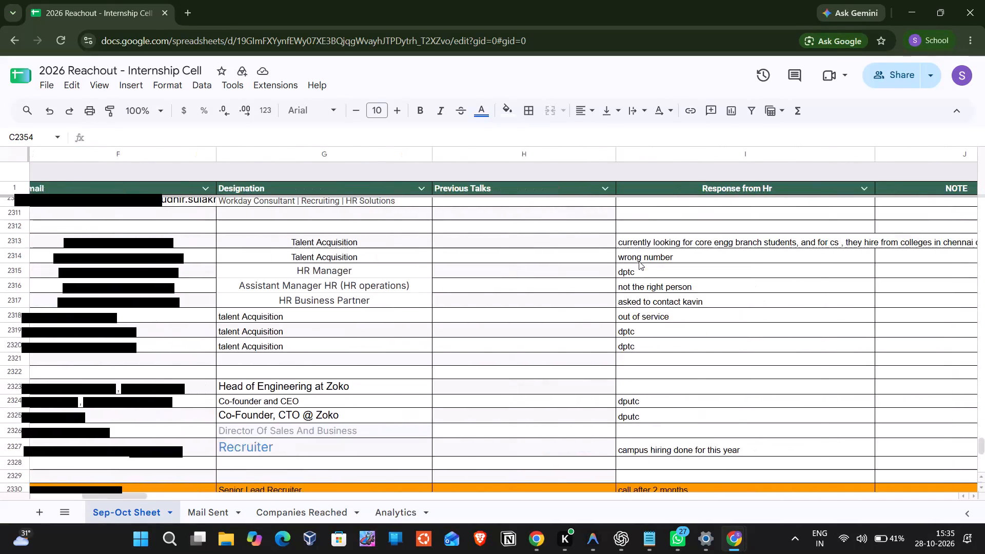
pyautogui.hscroll(12, 639, 261)
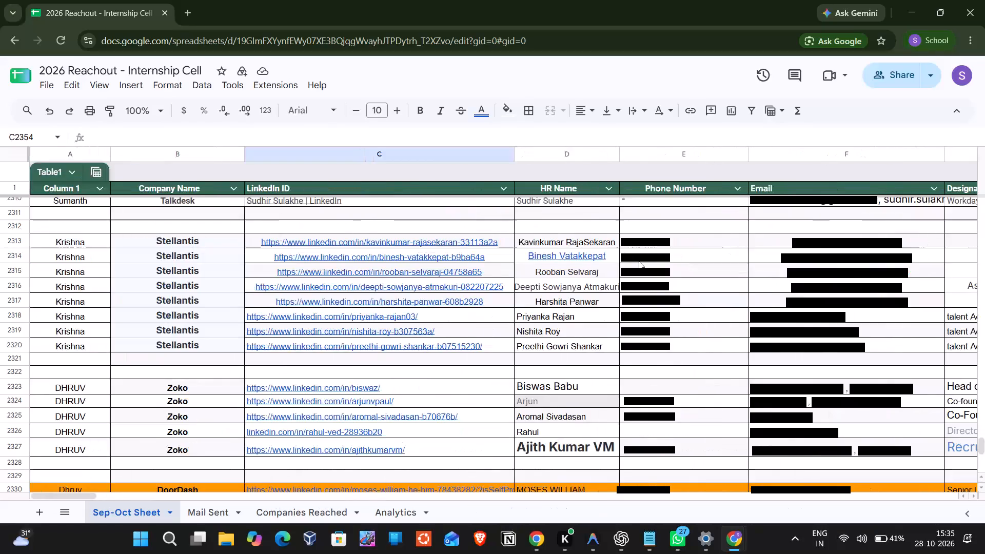
pyautogui.scroll(-2, 639, 261)
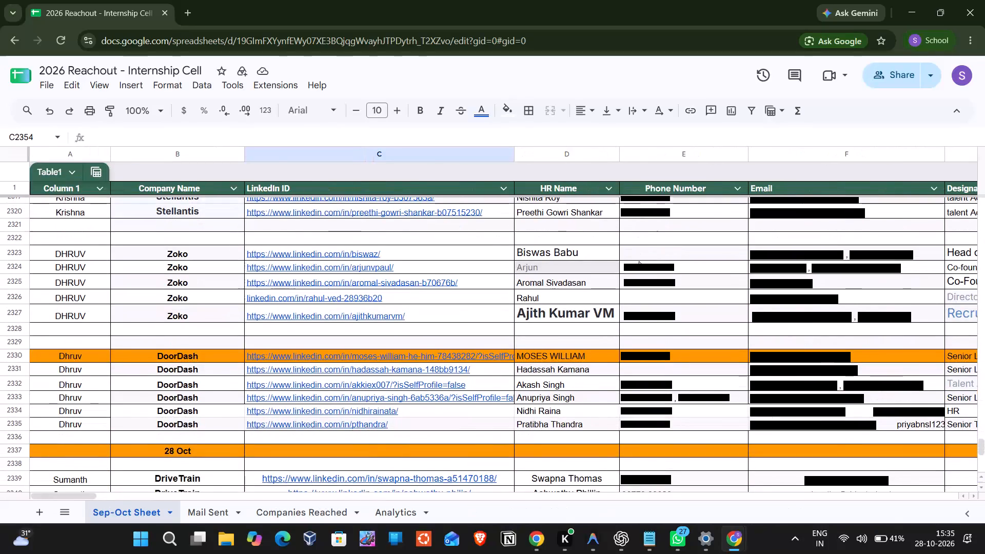
pyautogui.scroll(-4, 639, 261)
pyautogui.scroll(2, 639, 261)
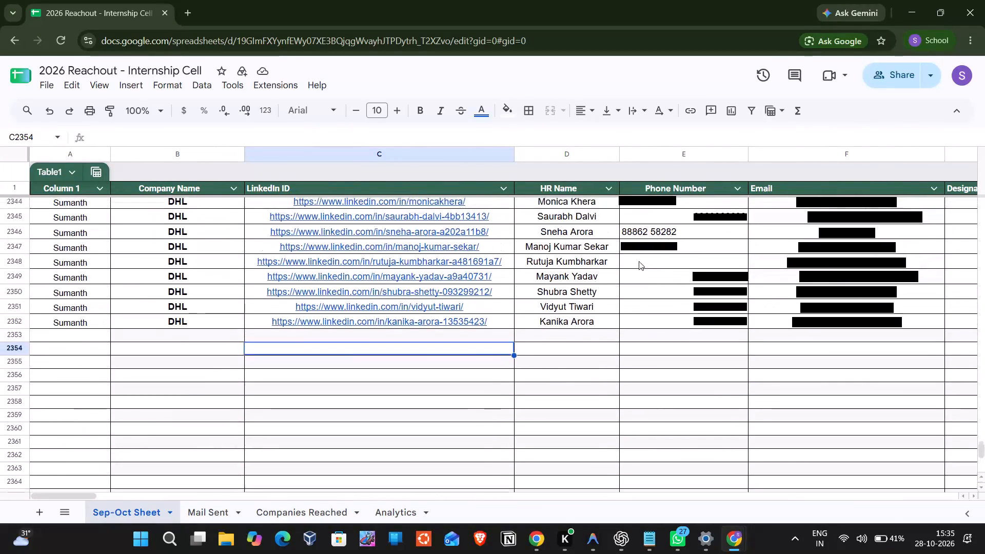
# Enter "dputc" as the Response from Hr in cell I2343 for DHL's Chief HR Officer.
pyautogui.scroll(1, 639, 261)
pyautogui.hscroll(-5, 835, 265)
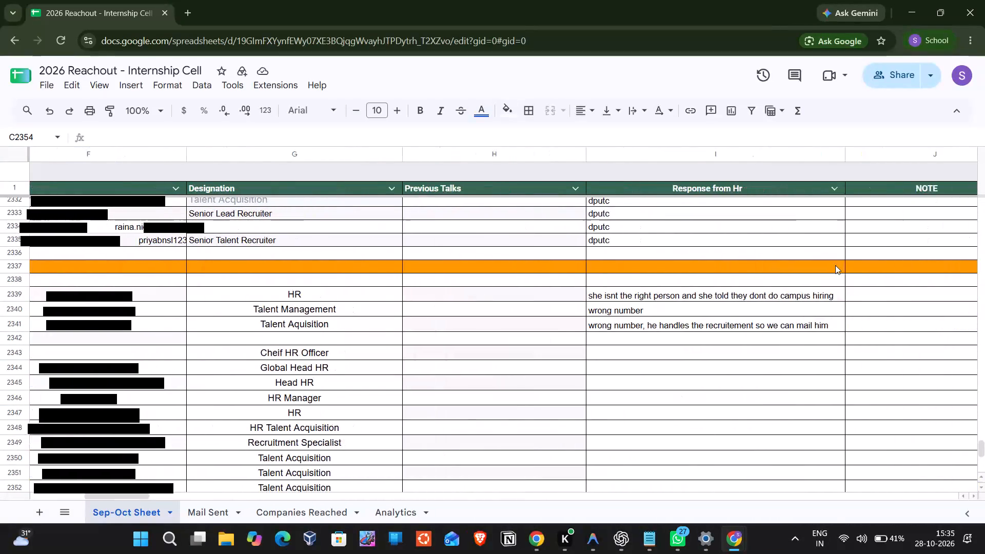
pyautogui.hscroll(1, 835, 265)
pyautogui.doubleClick(621, 351)
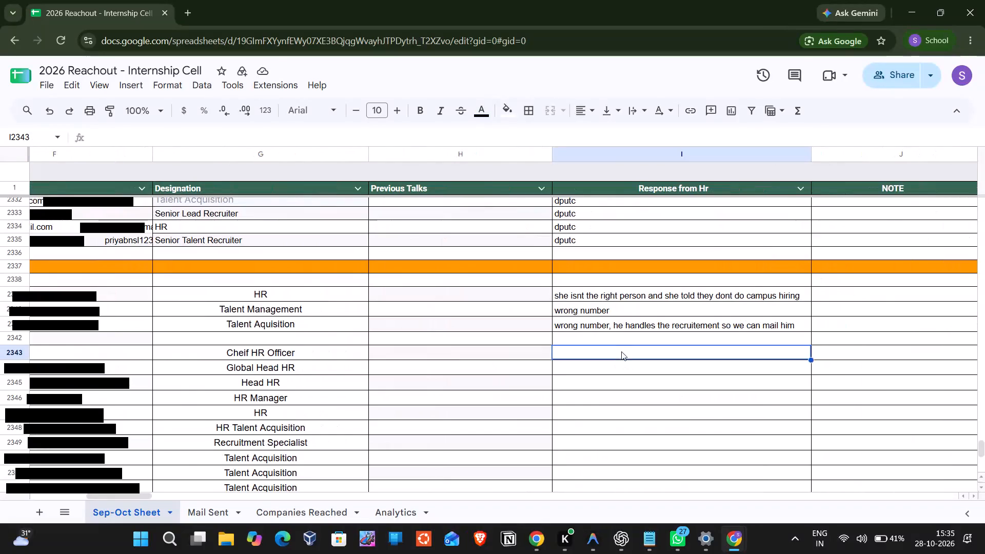
pyautogui.write('dputc')
pyautogui.press('Return')
# Check the phone numbers, designations and responses of the DHL contacts in rows 2343 to 2352.
pyautogui.hscroll(6, 621, 351)
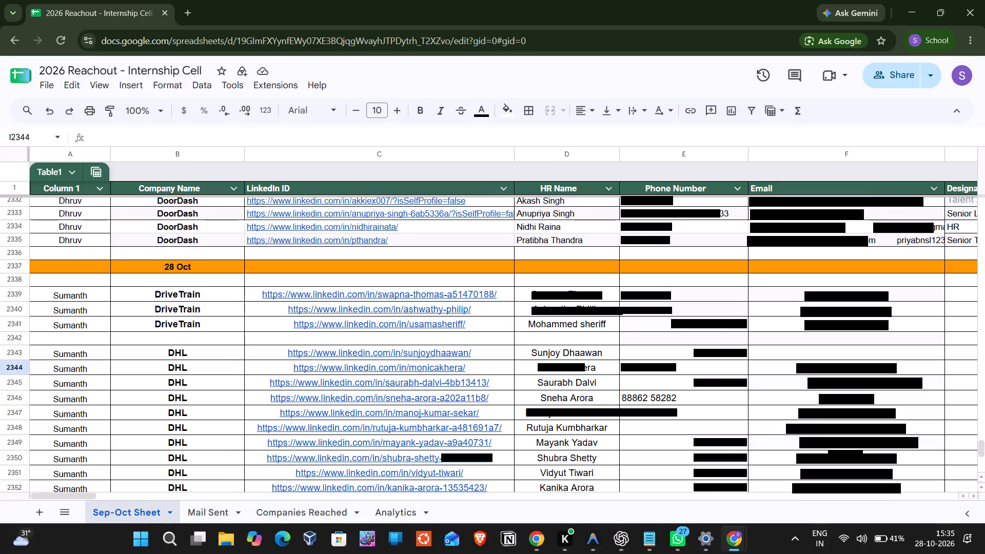
pyautogui.scroll(-1, 621, 351)
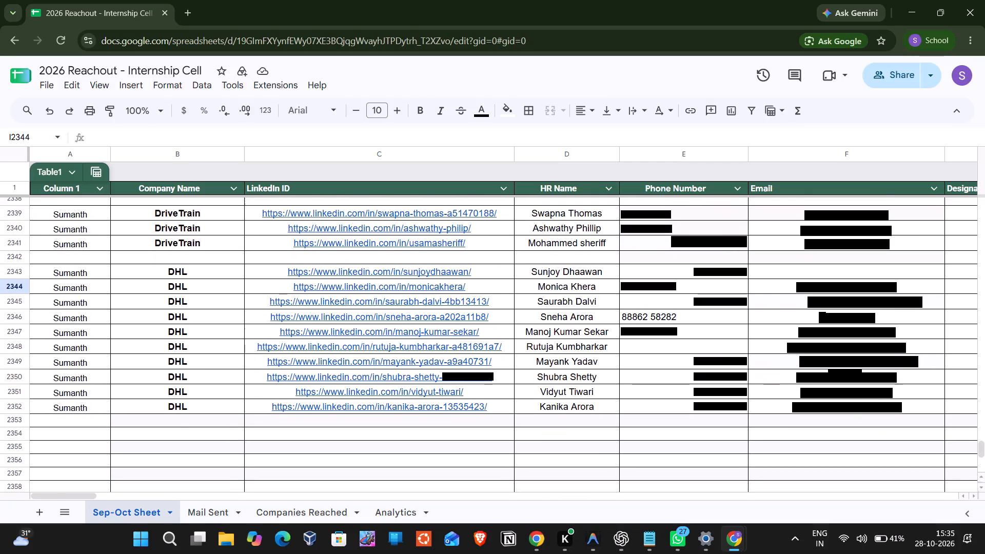
pyautogui.scroll(-1, 621, 351)
pyautogui.hscroll(1, 621, 351)
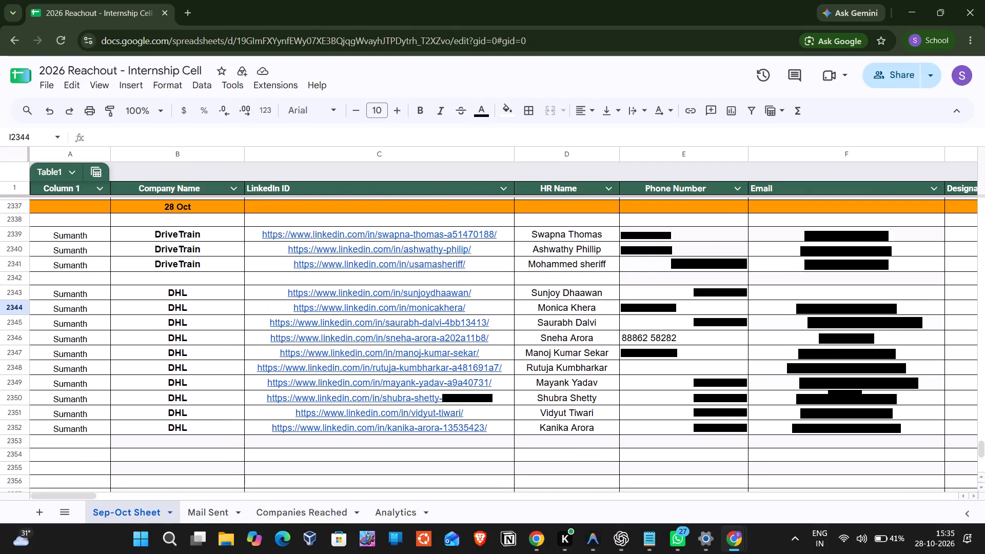
pyautogui.hscroll(-9, 621, 351)
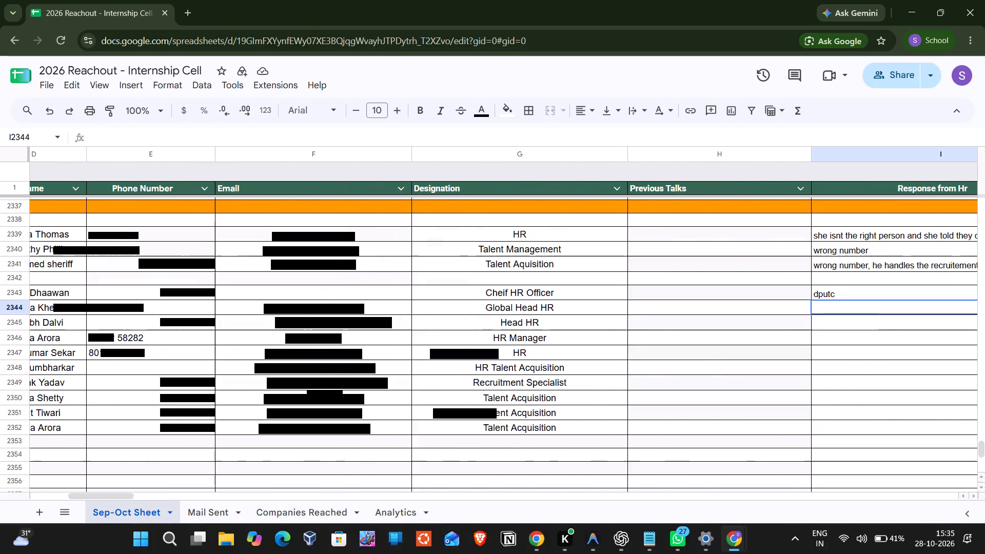
pyautogui.hscroll(7, 712, 352)
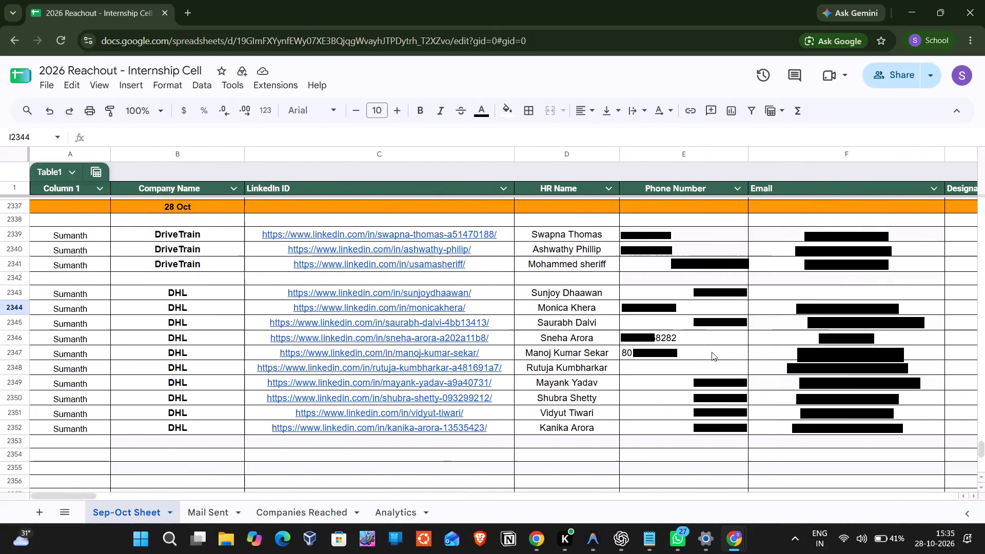
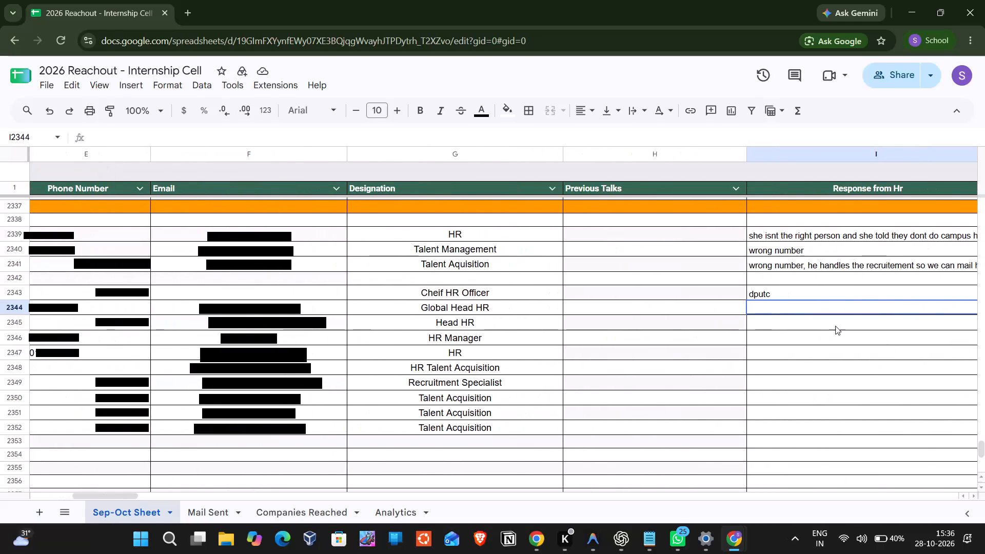
# Enter "dputc" as the Response from Hr in cell I2344 for DHL's Global Head HR.
pyautogui.moveTo(790, 302); pyautogui.dragTo(783, 309)
pyautogui.doubleClick(783, 309)
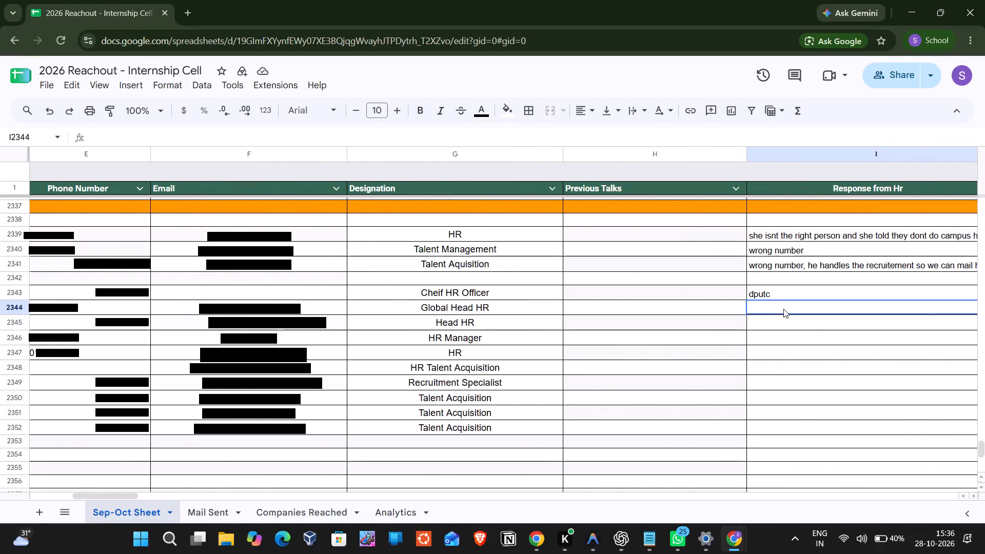
pyautogui.press('d')
pyautogui.press('Return')
# Check the HR names, phone numbers and designations of the remaining DHL contacts in rows 2345 to 2352.
pyautogui.hscroll(2, 783, 309)
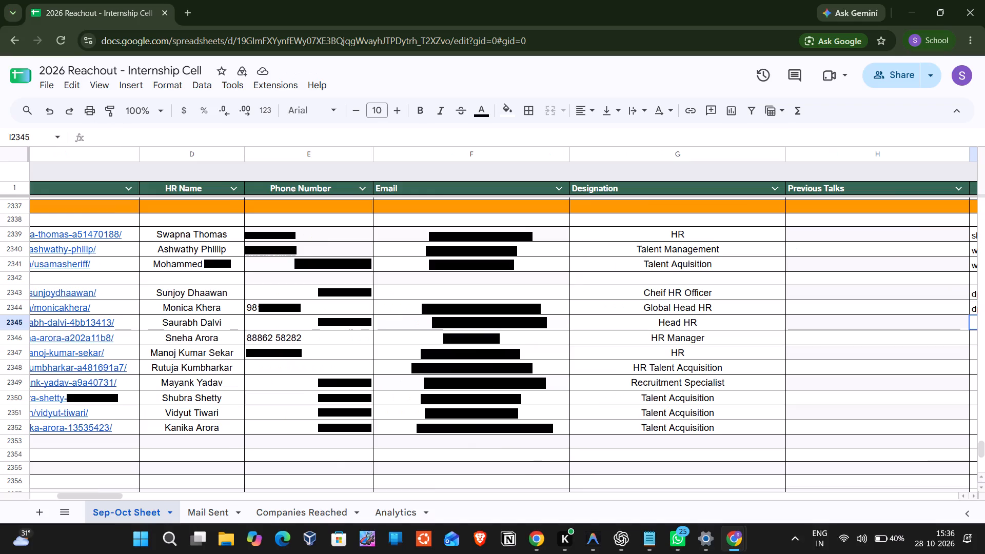
pyautogui.hscroll(1, 783, 309)
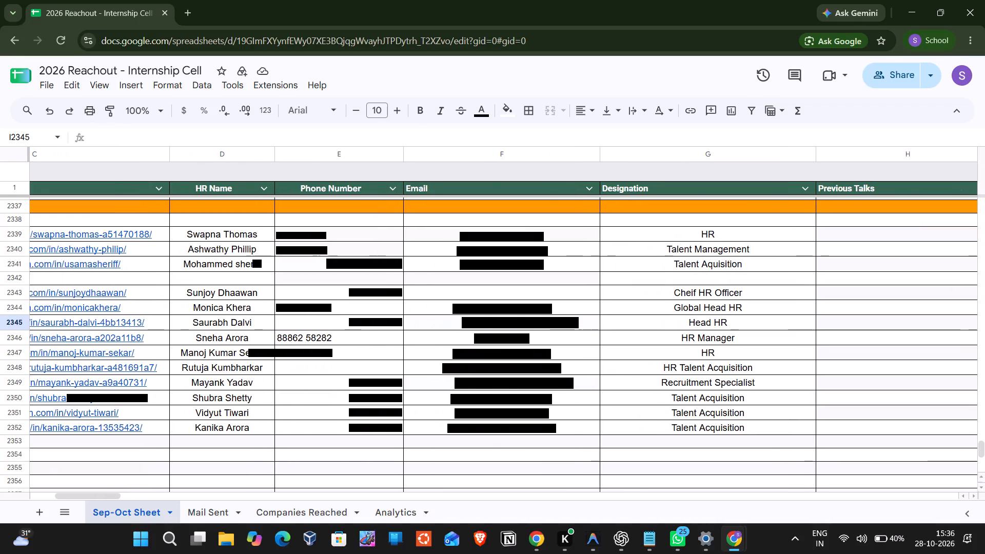
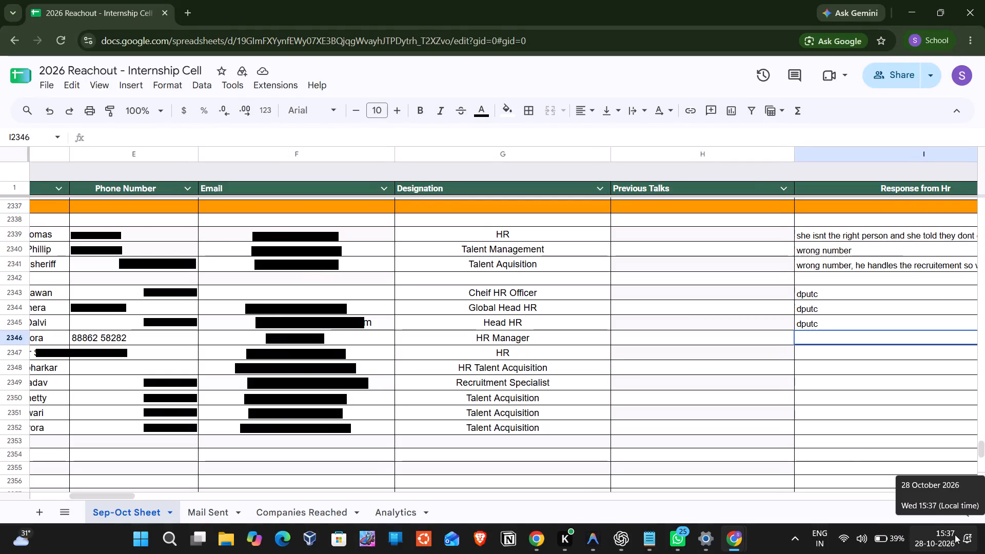
# Close the Settings window and the Notepad window with the Music Blocks V4 meeting notes.
pyautogui.click(807, 351)
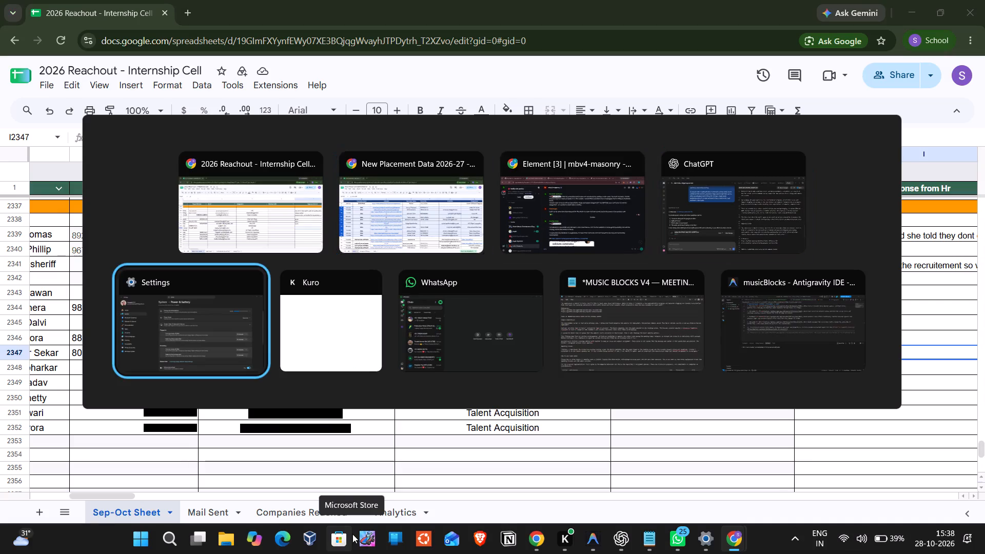
pyautogui.moveTo(983, 38); pyautogui.dragTo(970, 2)
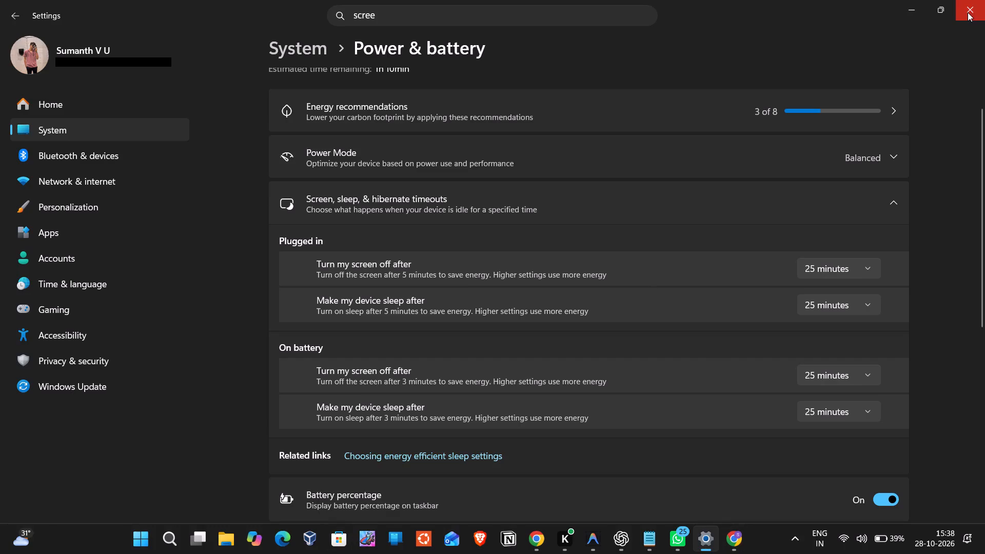
pyautogui.click(967, 14)
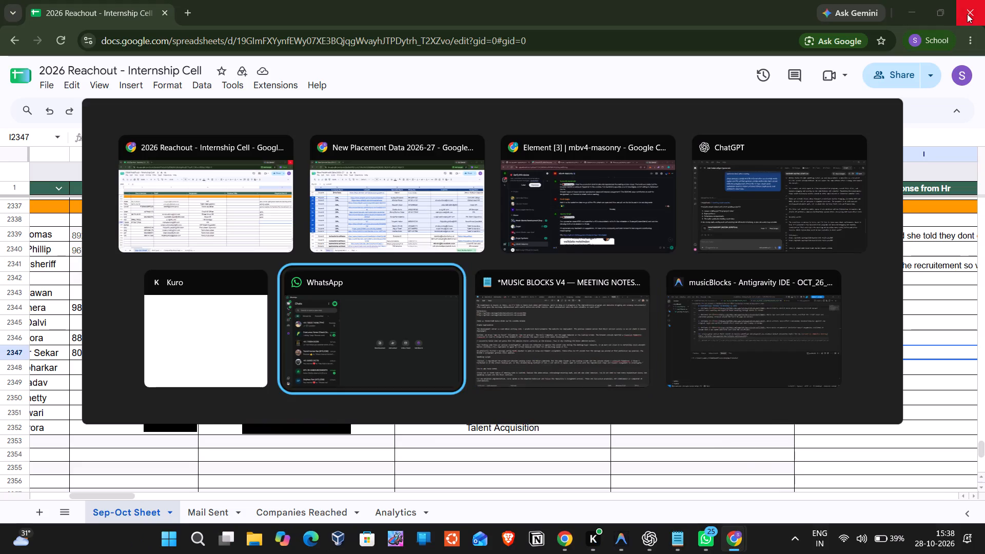
pyautogui.click(967, 14)
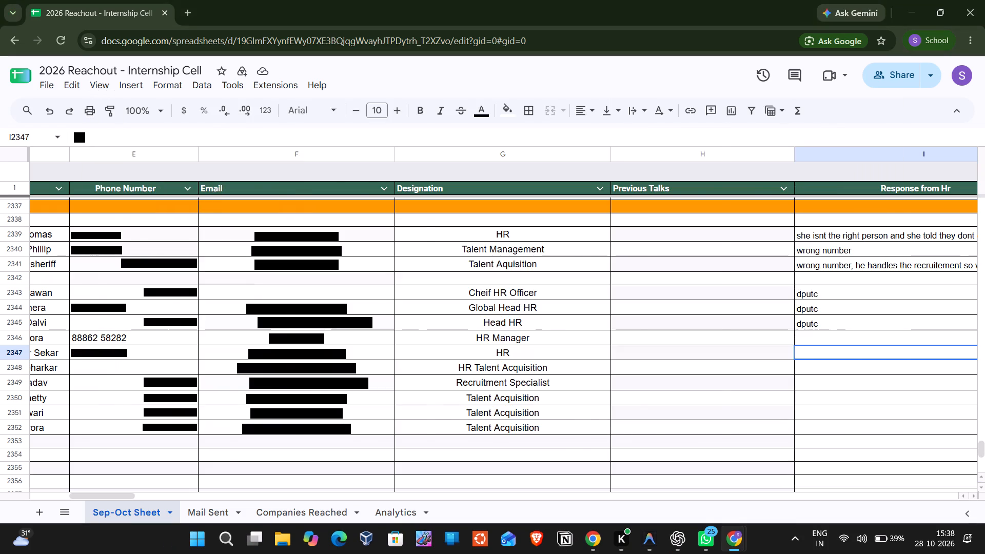
# Review the DHL contact rows and the earlier company entries above them in the Sep-Oct Sheet.
pyautogui.hscroll(1, 622, 196)
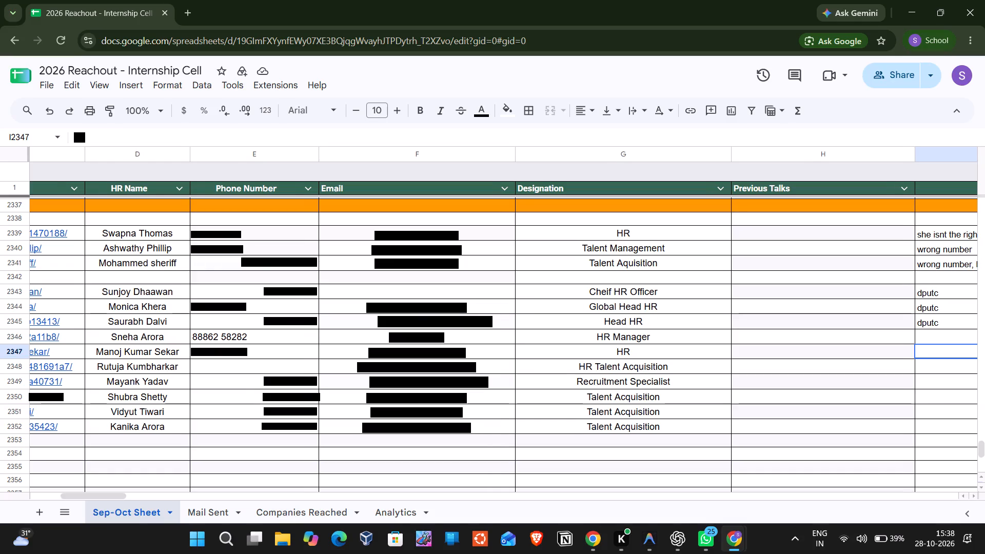
pyautogui.scroll(-1, 622, 196)
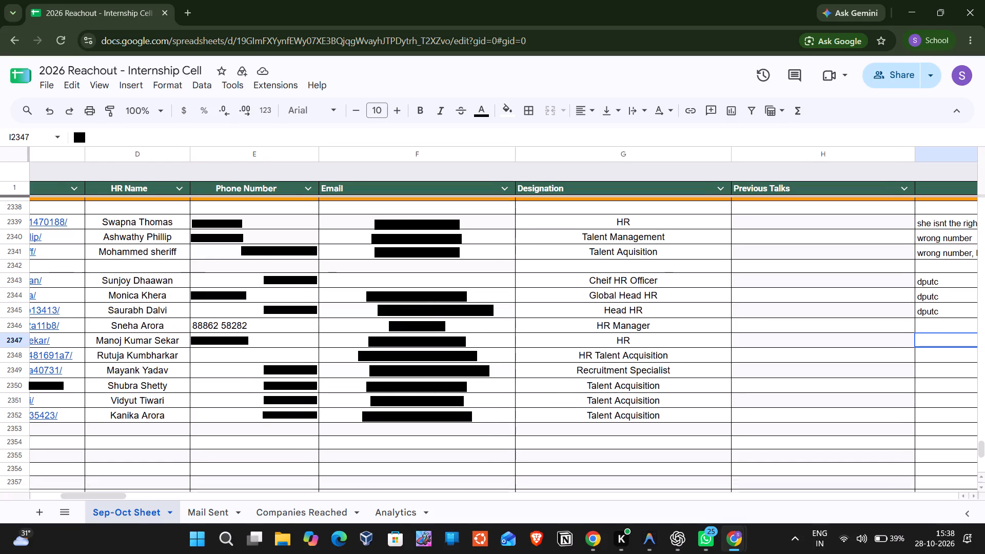
pyautogui.scroll(-1, 622, 196)
pyautogui.scroll(1, 622, 196)
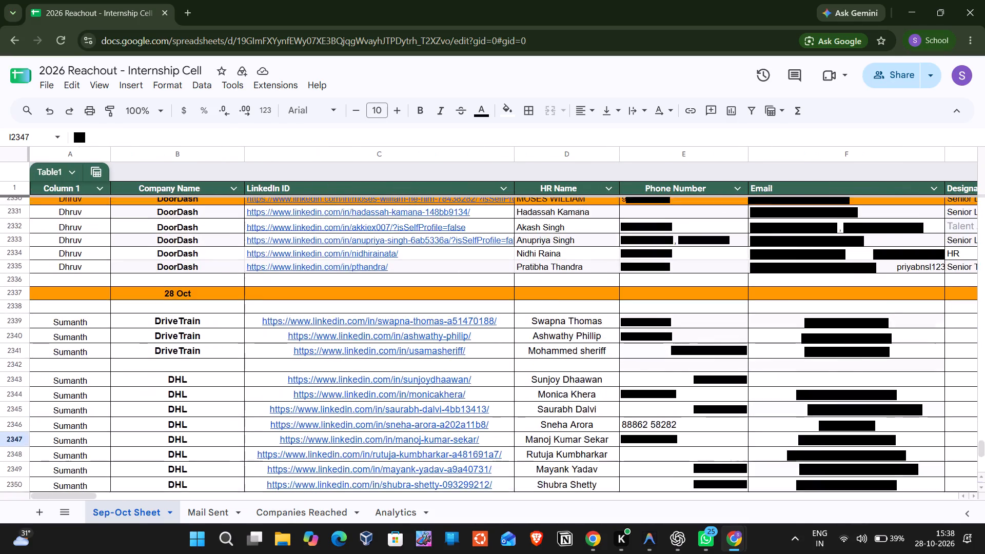
pyautogui.scroll(4, 622, 196)
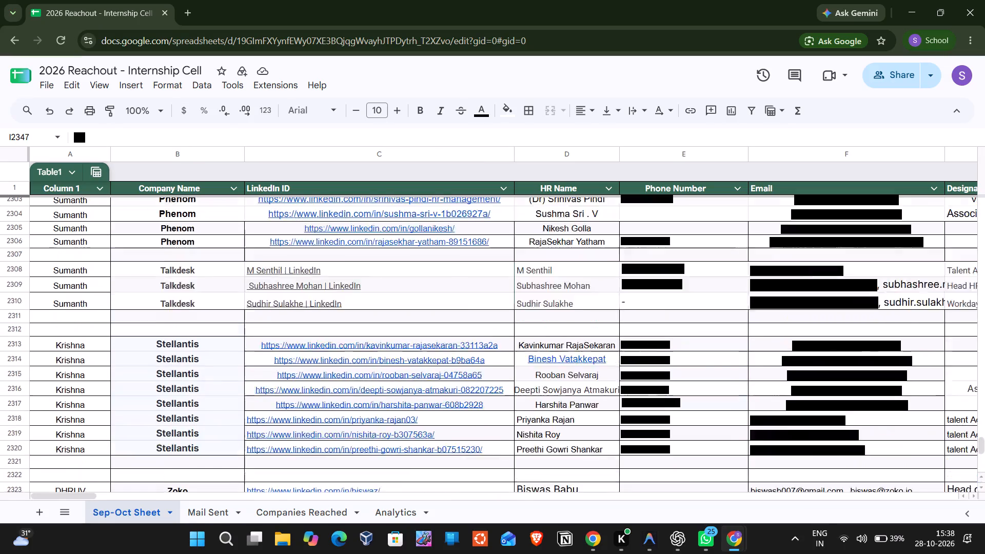
pyautogui.scroll(3, 622, 196)
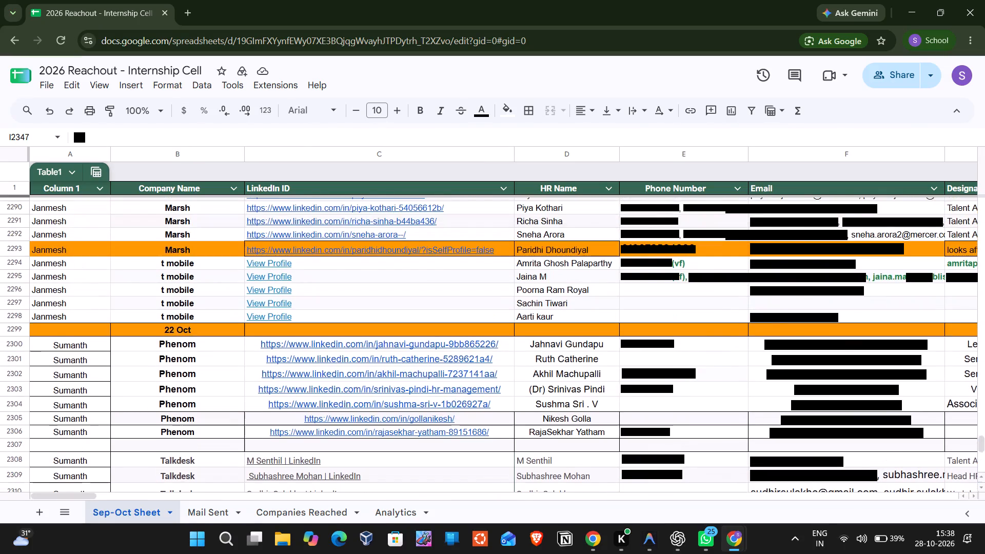
pyautogui.scroll(1, 622, 196)
pyautogui.scroll(-9, 622, 196)
pyautogui.scroll(1, 622, 196)
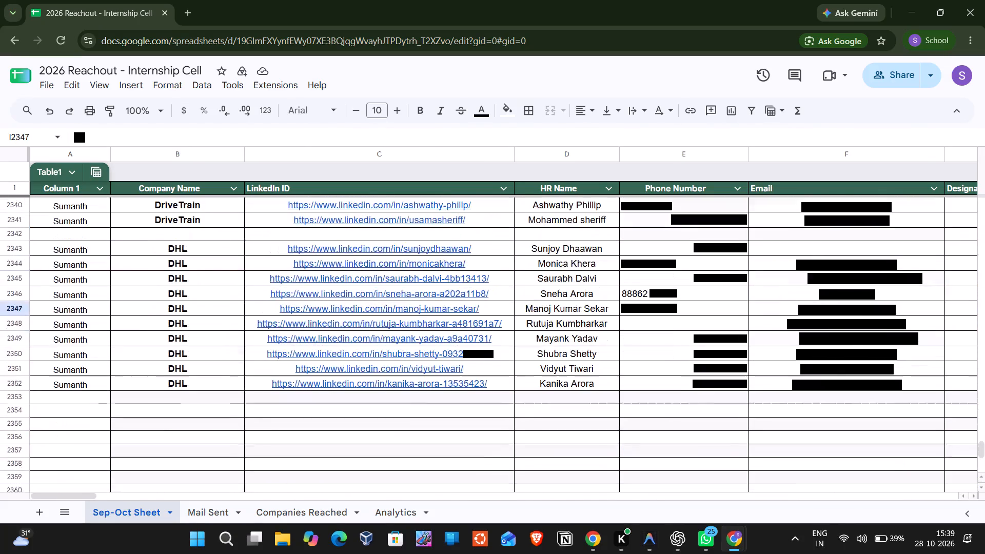
pyautogui.scroll(1, 622, 196)
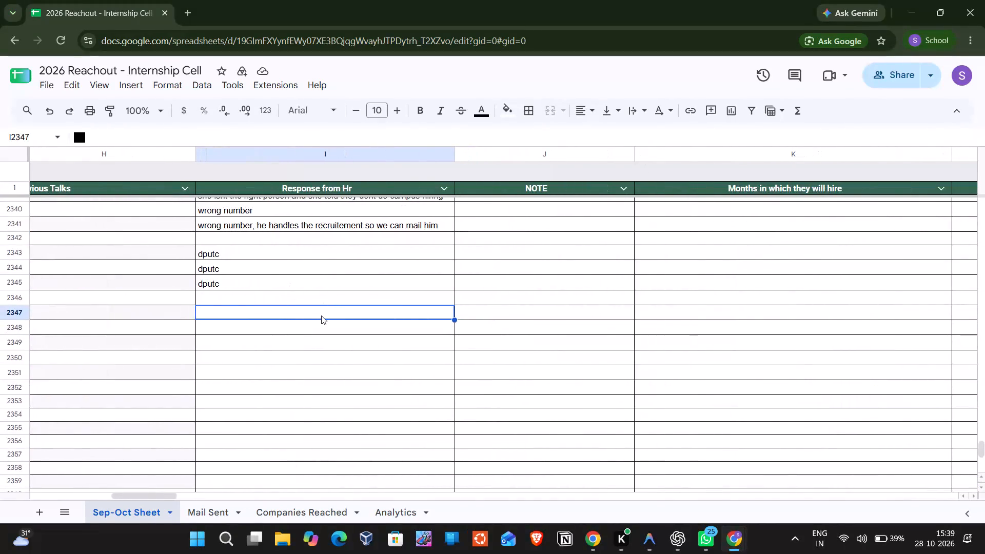
# Enter "he seemed intrested and asked me to mail" as the Response from Hr in cell I2347 for DHL's HR contact.
pyautogui.doubleClick(290, 312)
pyautogui.click(276, 340)
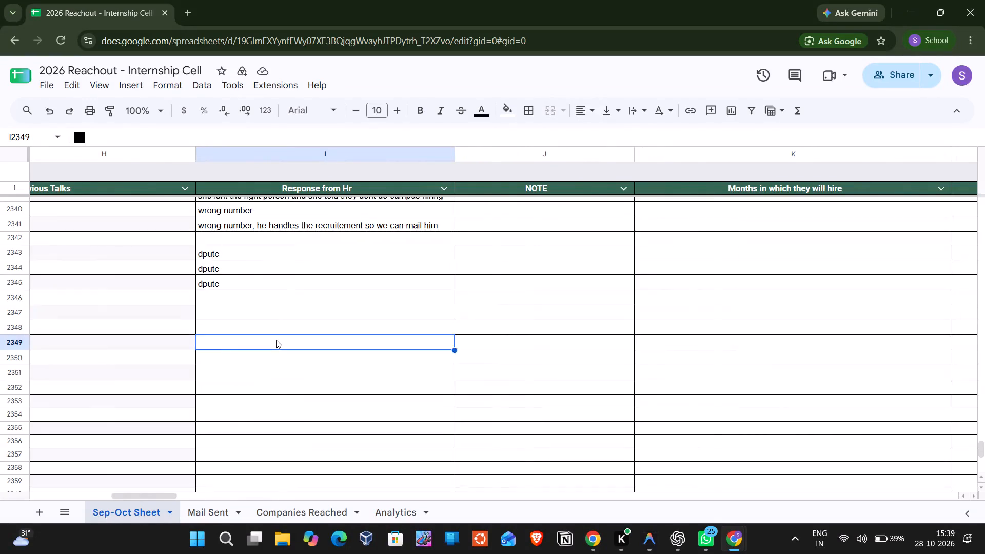
pyautogui.hscroll(1, 276, 340)
pyautogui.click(323, 312)
pyautogui.hscroll(2, 323, 312)
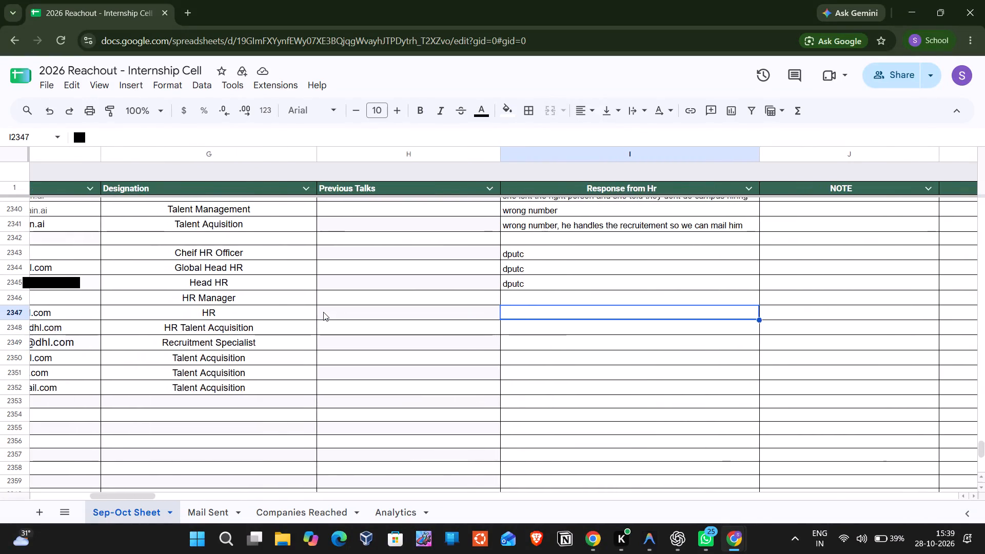
pyautogui.hscroll(3, 323, 312)
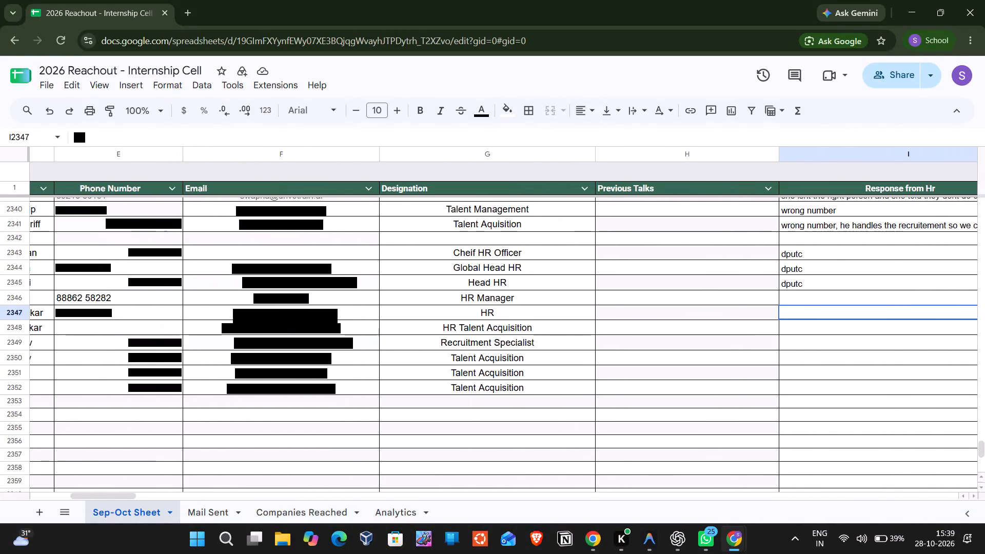
pyautogui.hscroll(-2, 323, 312)
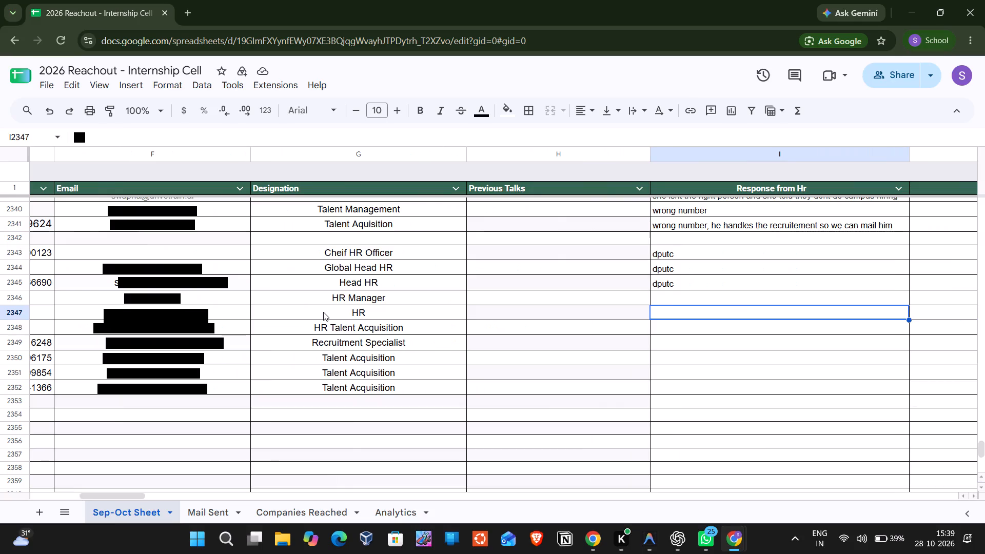
pyautogui.doubleClick(696, 314)
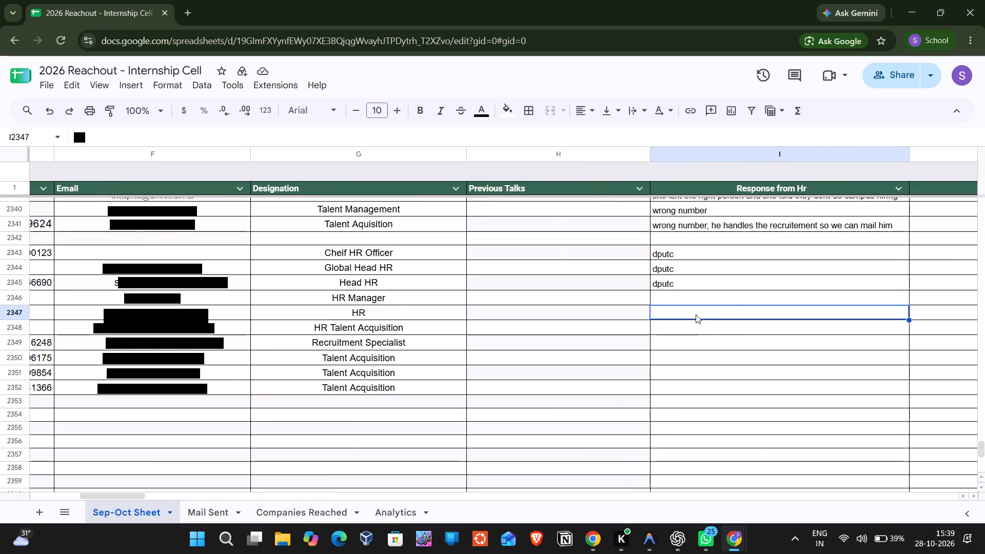
pyautogui.write('he seemed intrested and aks')
pyautogui.press('BackSpace')
pyautogui.press('s')
pyautogui.press('BackSpace')
pyautogui.press('BackSpace')
pyautogui.write('sked me to t')
pyautogui.press('BackSpace')
pyautogui.write('mail')
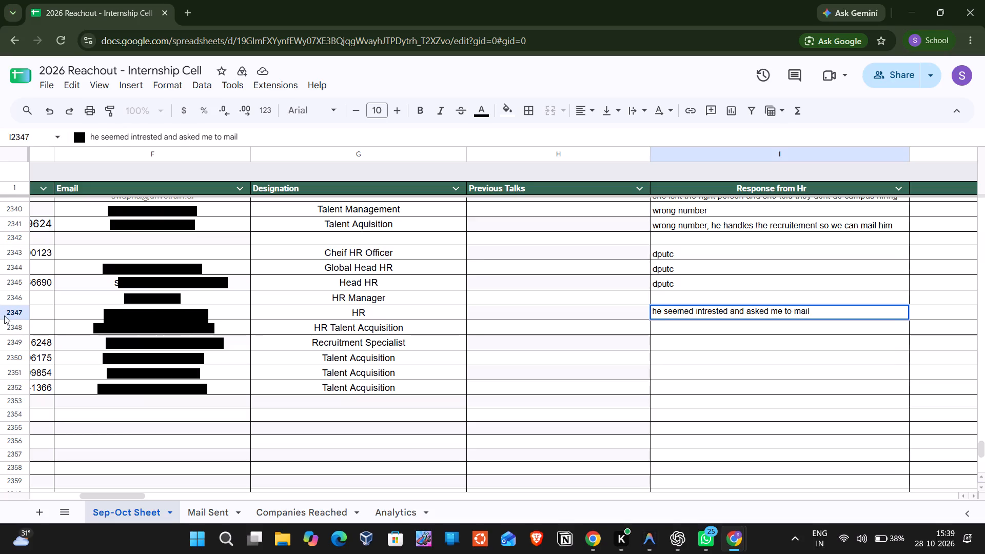
# Fill the whole of row 2347 with bright green.
pyautogui.click(4, 315)
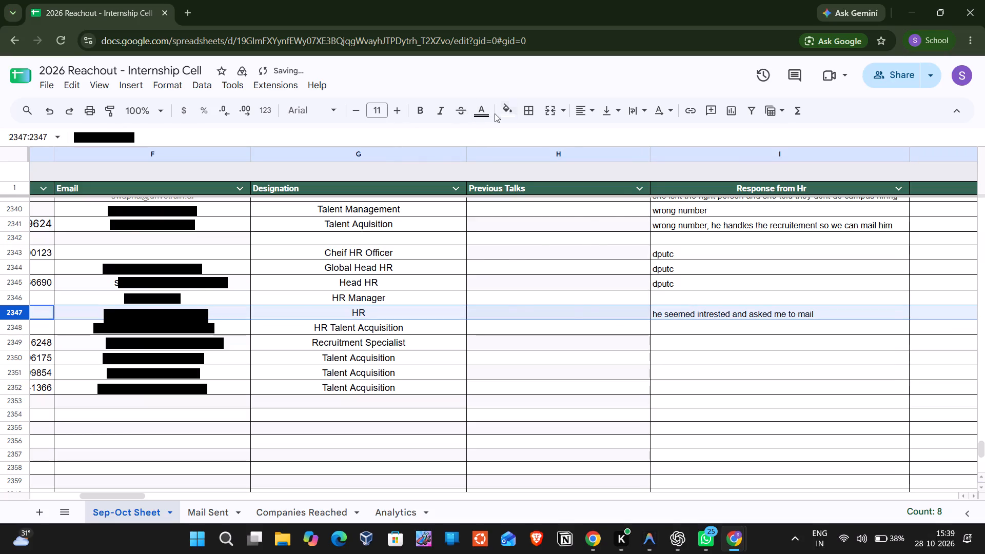
pyautogui.click(500, 111)
pyautogui.click(564, 172)
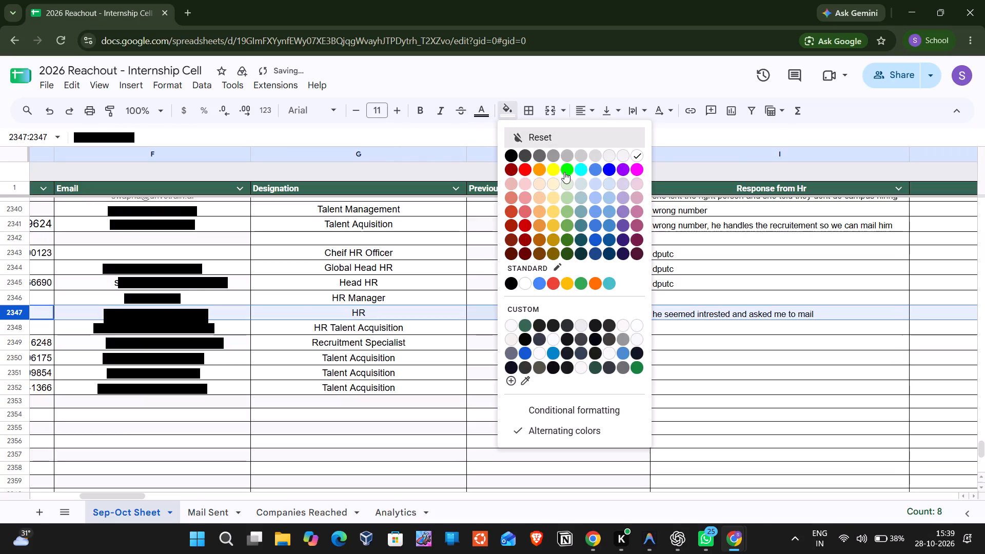
pyautogui.click(412, 438)
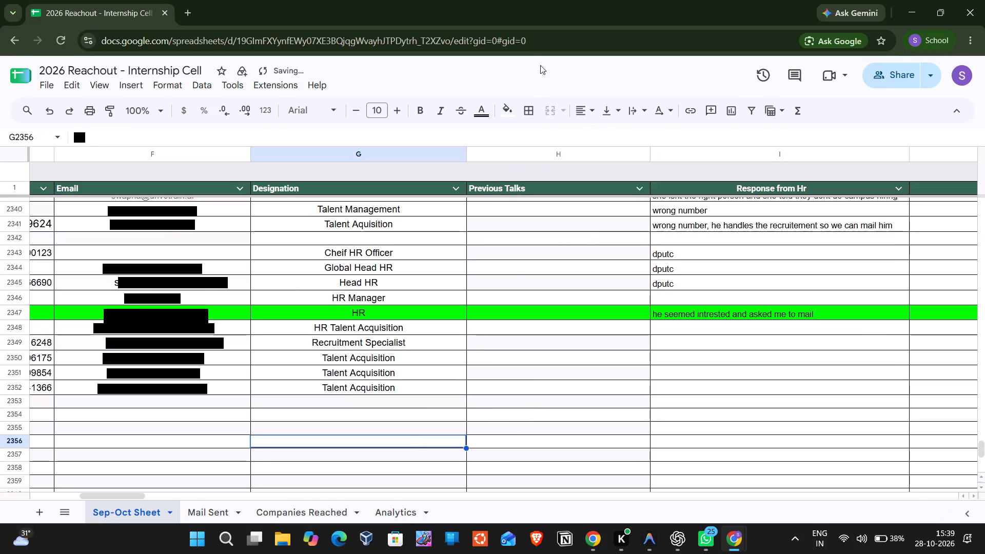
pyautogui.click(505, 109)
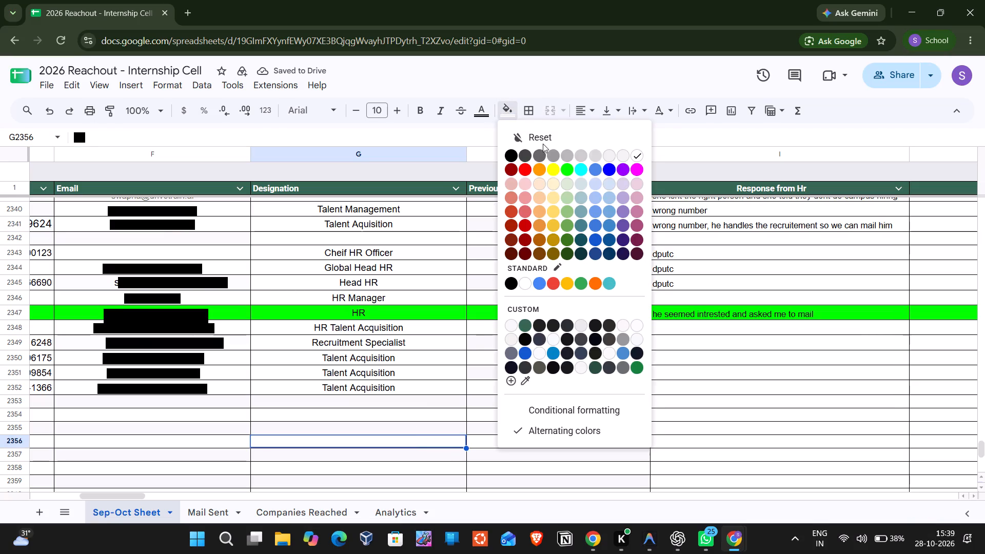
pyautogui.click(354, 451)
# Examine how earlier contacts in the Sep-Oct Sheet are colour-highlighted and what their Previous Talks notes say, ending back at the DHL rows.
pyautogui.hscroll(4, 354, 451)
pyautogui.scroll(2, 354, 451)
pyautogui.hscroll(4, 354, 451)
pyautogui.scroll(2, 354, 451)
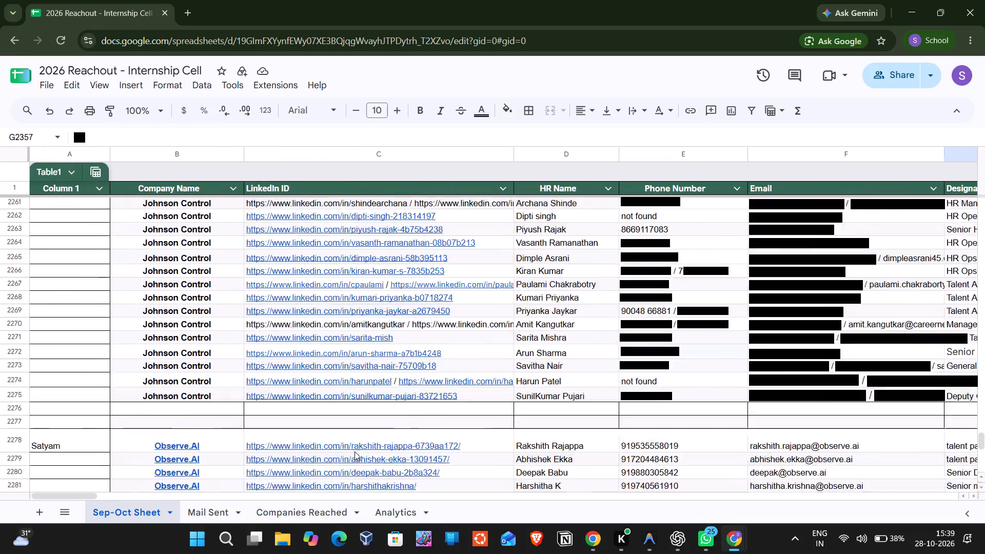
pyautogui.hscroll(4, 354, 451)
pyautogui.scroll(4, 354, 451)
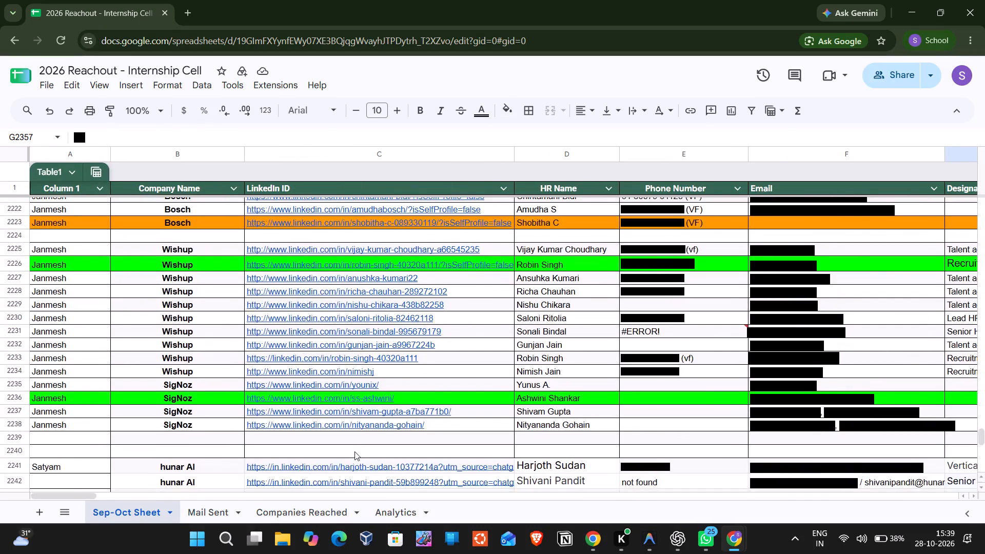
pyautogui.hscroll(-5, 354, 451)
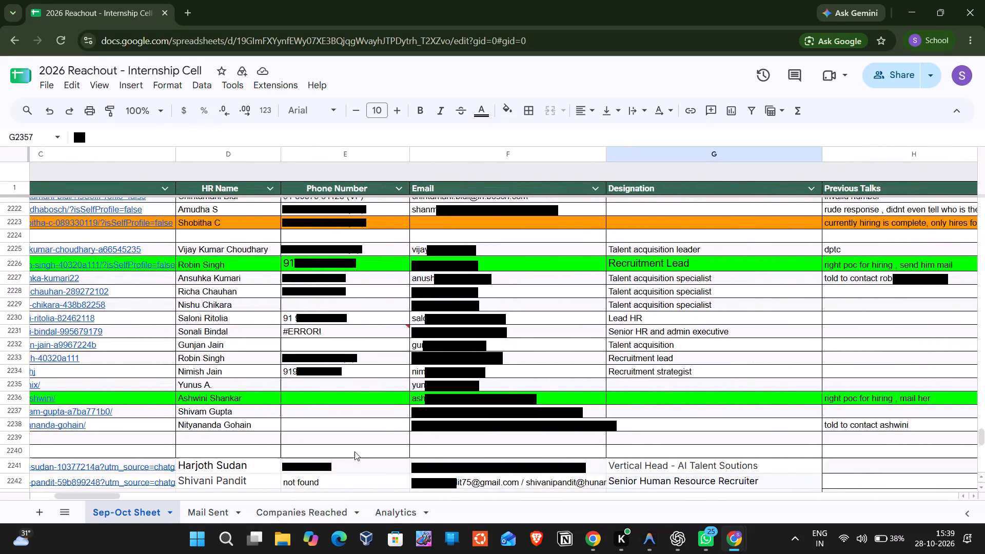
pyautogui.hscroll(6, 354, 451)
pyautogui.hscroll(-4, 354, 451)
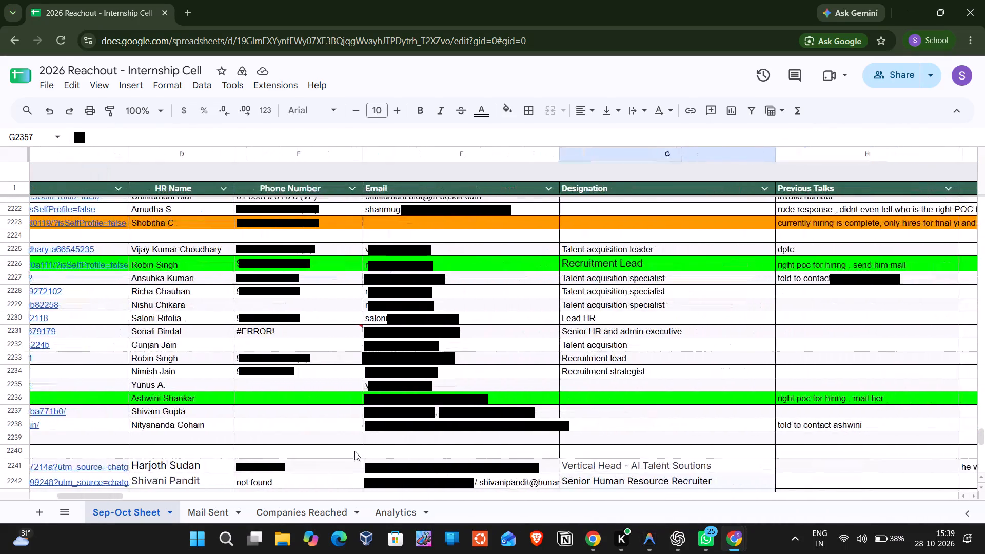
pyautogui.hscroll(-1, 354, 451)
pyautogui.hscroll(8, 354, 451)
pyautogui.scroll(5, 354, 451)
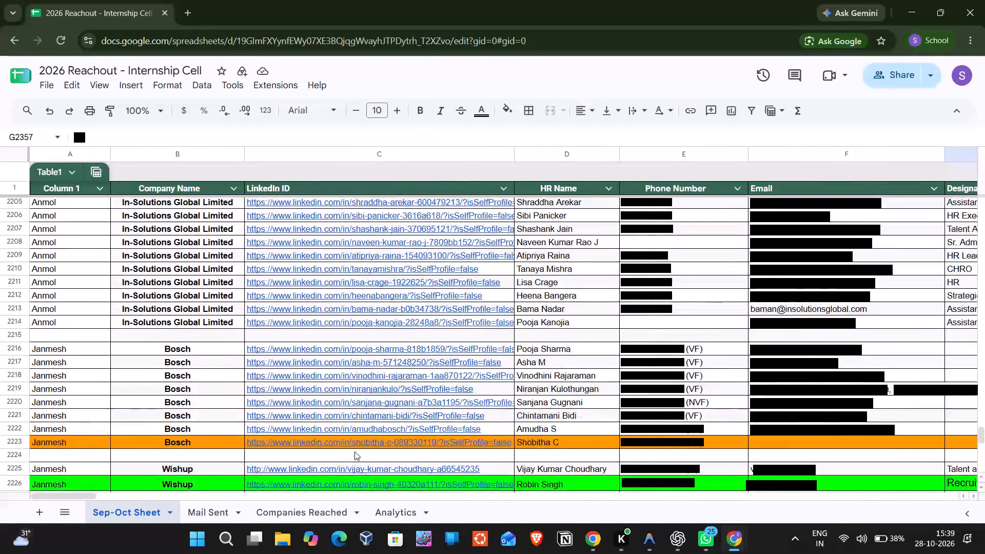
pyautogui.scroll(6, 354, 451)
pyautogui.scroll(-2, 354, 451)
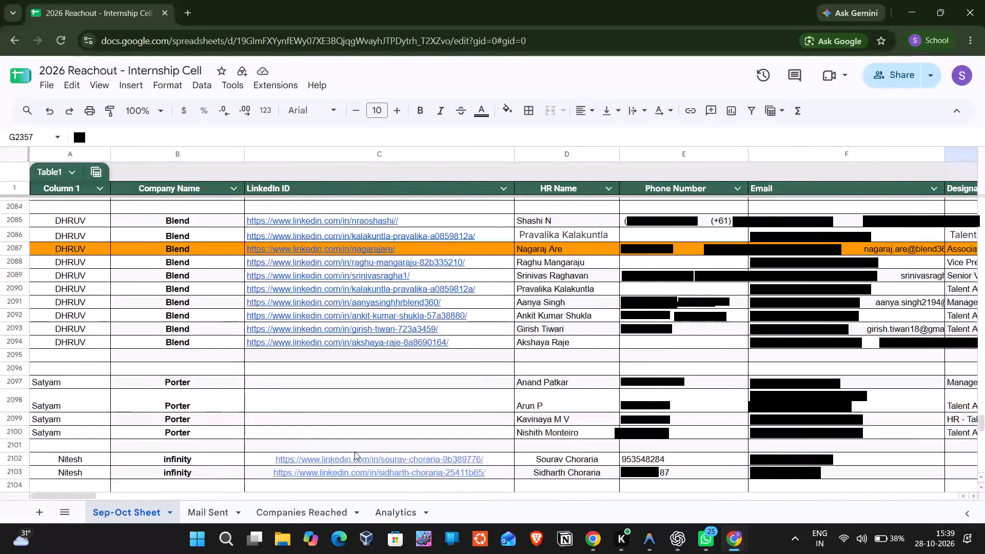
pyautogui.scroll(-9, 354, 451)
pyautogui.scroll(2, 354, 451)
pyautogui.scroll(-4, 354, 451)
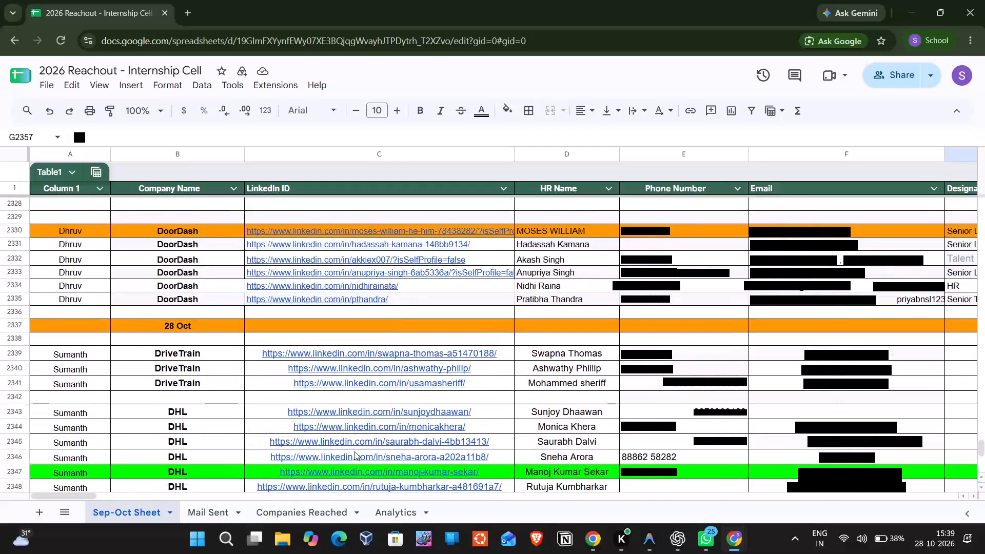
pyautogui.scroll(-3, 354, 451)
pyautogui.scroll(1, 354, 451)
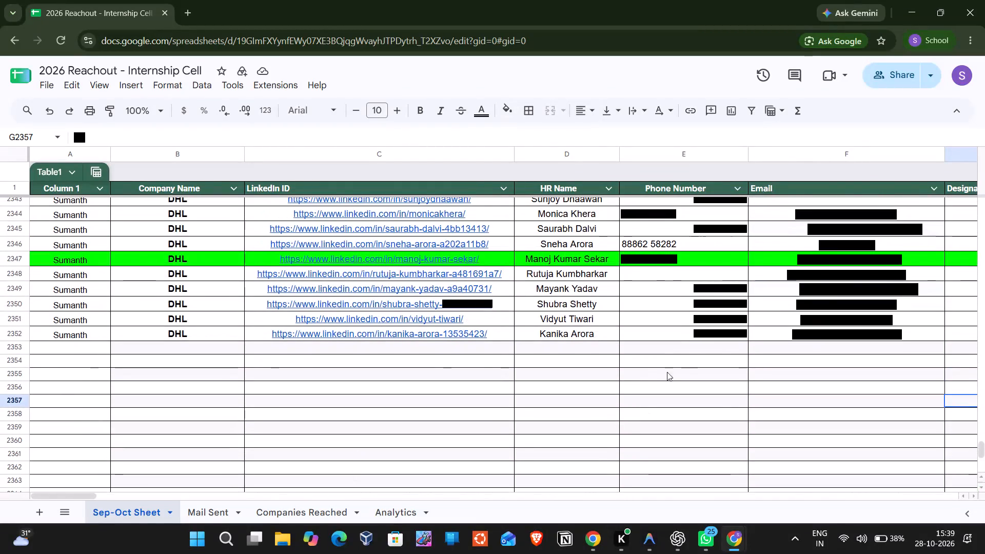
# Copy the email of the DHL contact in row 2347 into the Mail Id cell A88 of the Mail Sent sheet.
pyautogui.click(906, 257)
pyautogui.doubleClick(906, 257)
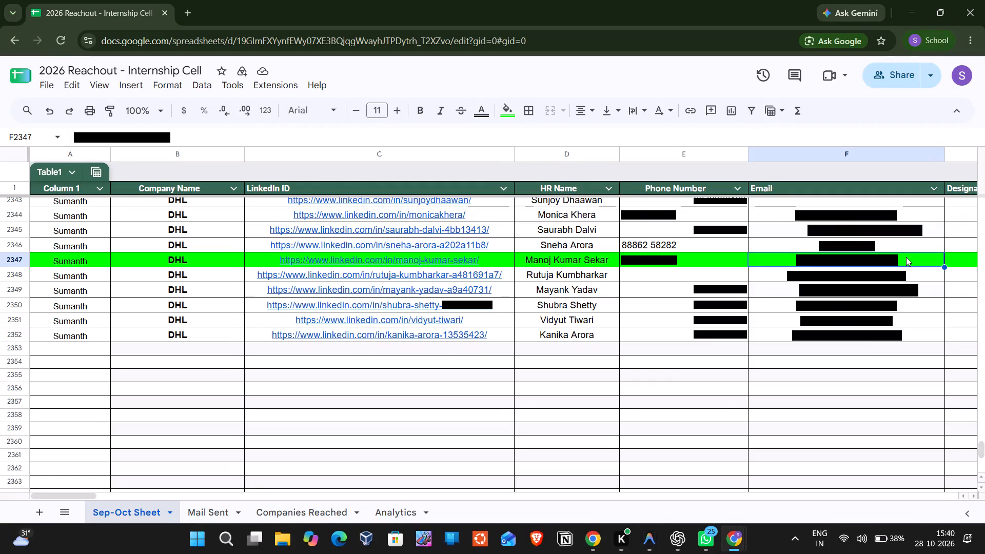
pyautogui.hotkey('ctrl', 'a')
pyautogui.hotkey('ctrl', 'c')
pyautogui.click(513, 416)
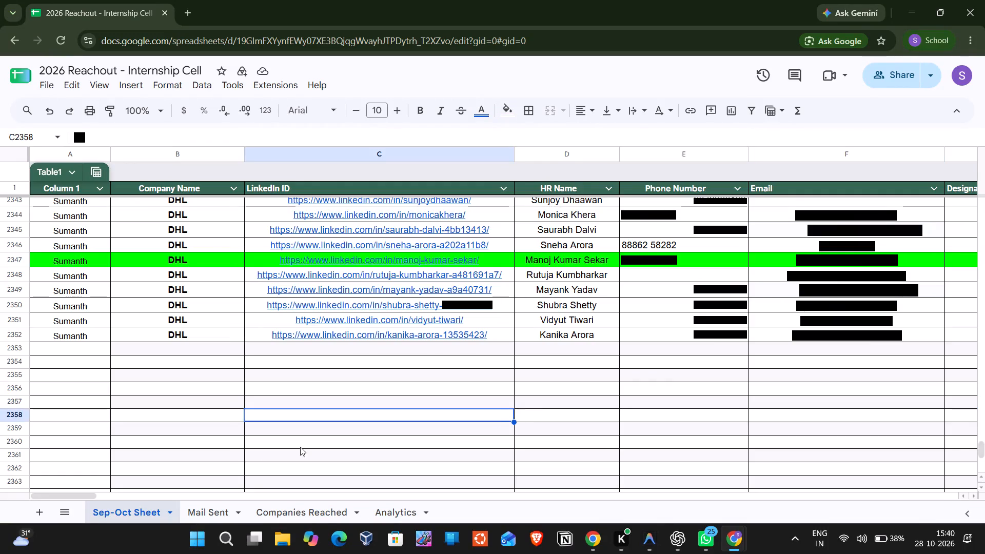
pyautogui.click(195, 508)
pyautogui.doubleClick(101, 277)
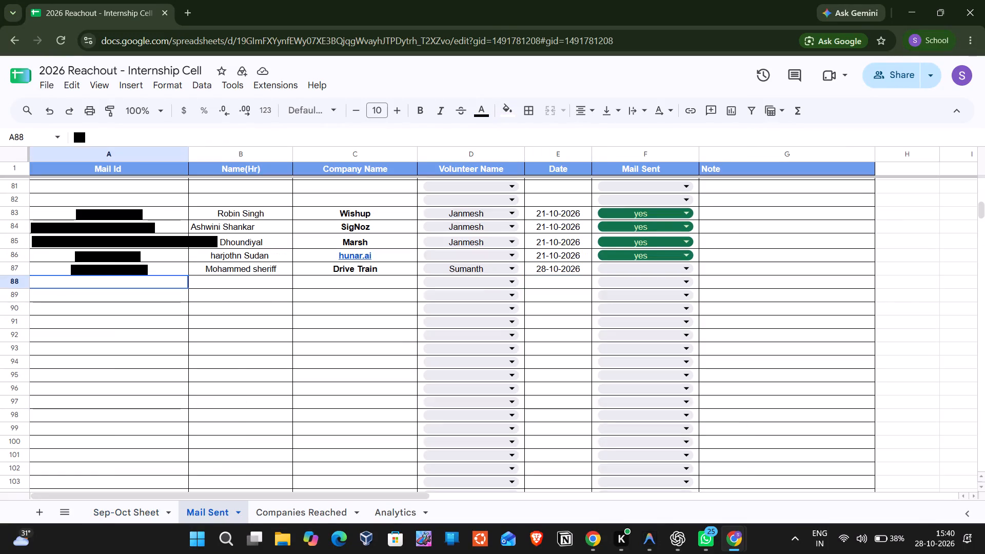
pyautogui.doubleClick(96, 287)
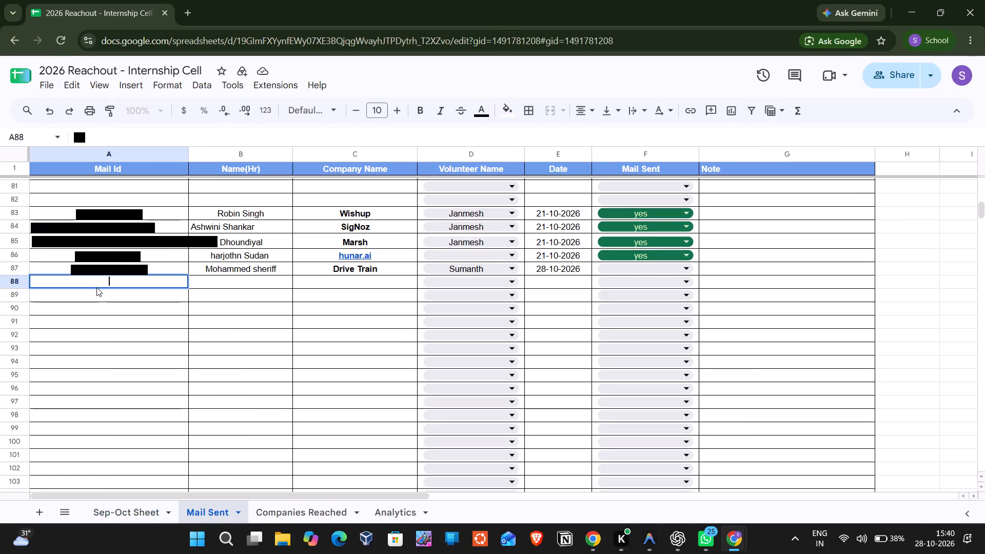
pyautogui.hotkey('ctrl', 'v')
pyautogui.press('Return')
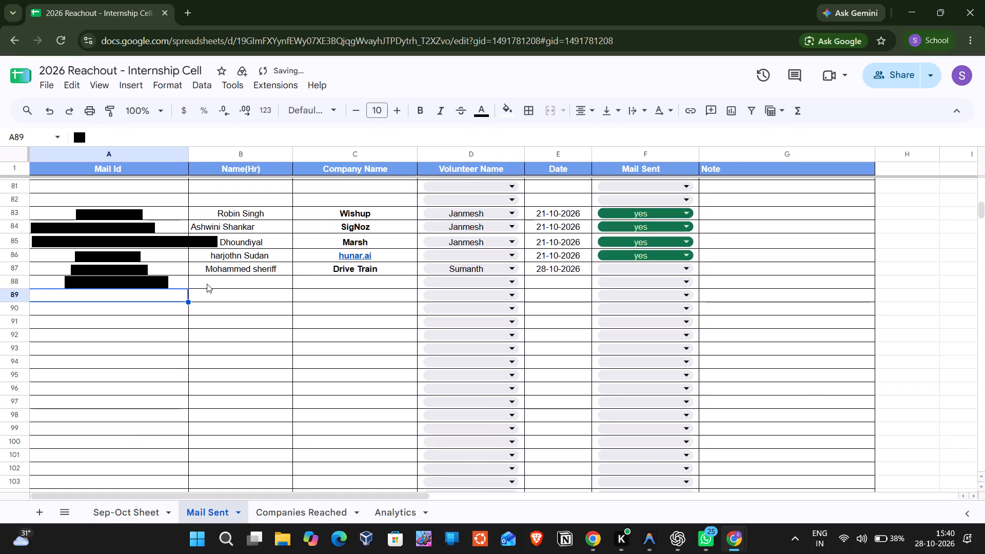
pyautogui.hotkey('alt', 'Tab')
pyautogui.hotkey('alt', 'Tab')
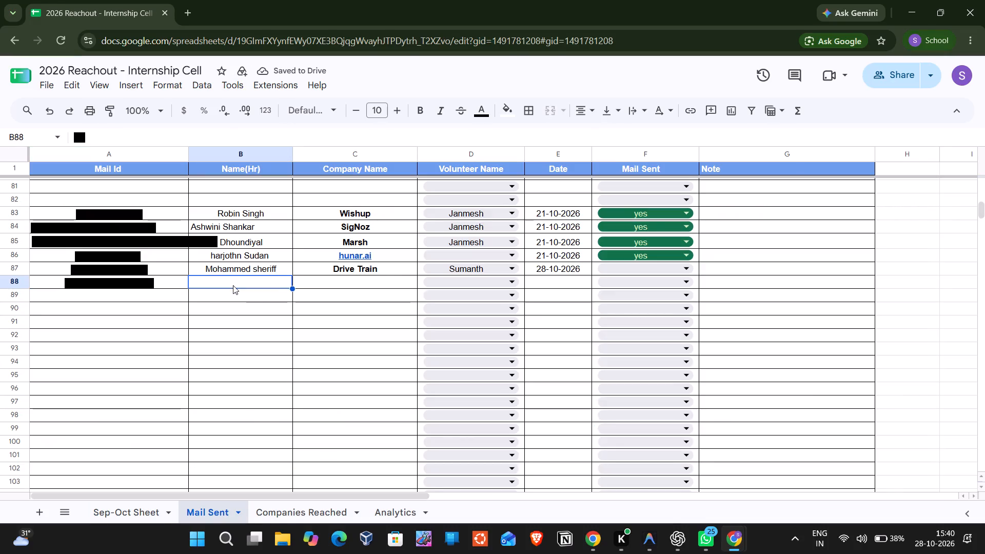
# Enter the DHL HR contact's name in the Name(Hr) cell B88 of the Mail Sent sheet.
pyautogui.press('BackSpace')
pyautogui.press('BackSpace')
pyautogui.write('anjo')
pyautogui.press('BackSpace')
pyautogui.press('BackSpace')
pyautogui.press('o')
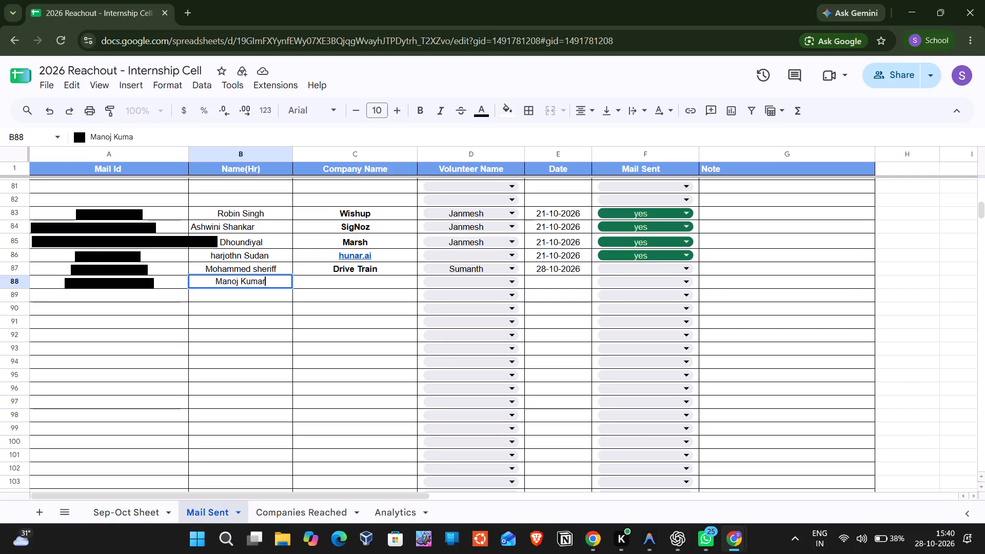
pyautogui.press('Return')
# Complete row 88 with DHL as the Company Name and Sumanth as the Volunteer Name.
pyautogui.doubleClick(366, 286)
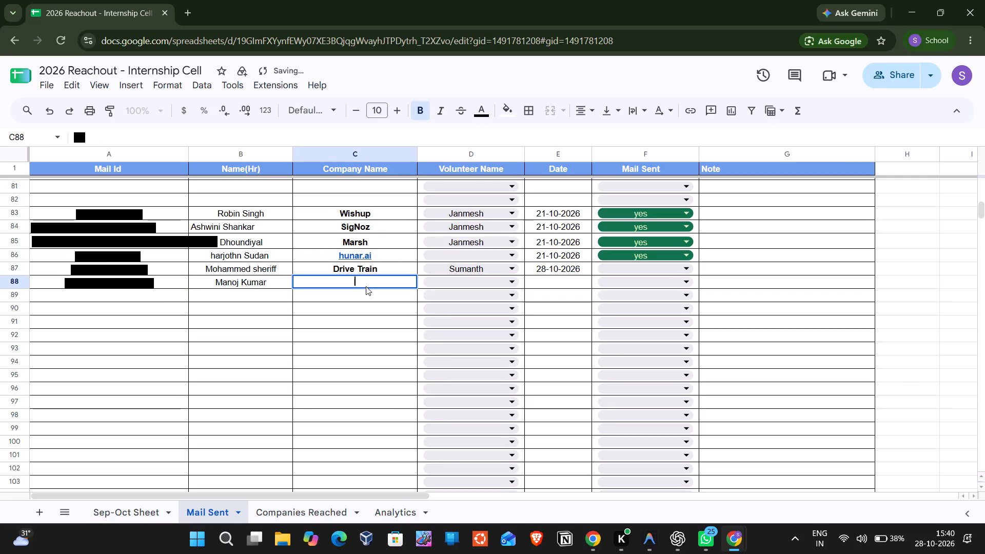
pyautogui.write('DH')
pyautogui.press('l')
pyautogui.press('Return')
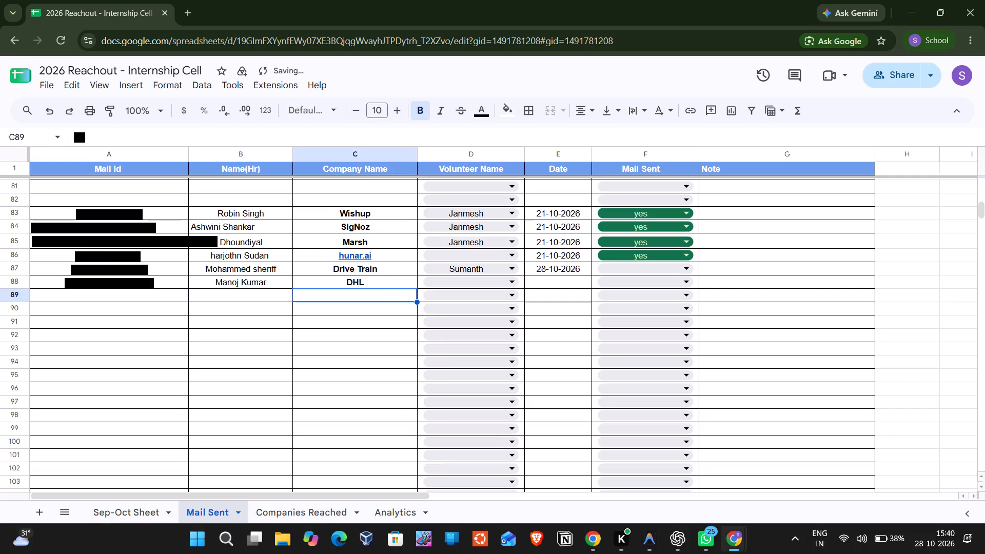
pyautogui.click(477, 286)
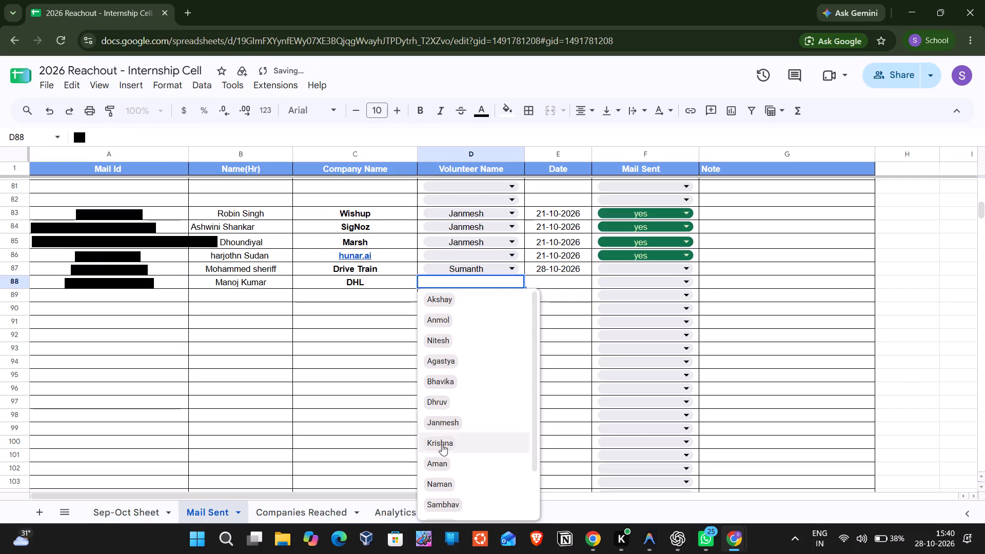
pyautogui.scroll(-1, 436, 497)
pyautogui.click(454, 484)
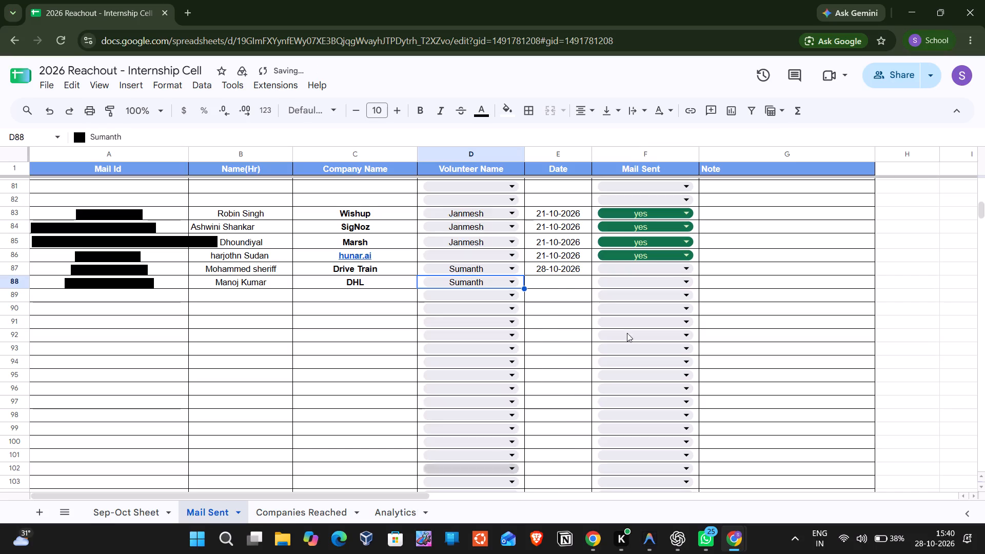
# Enter 28-10-2026 as the Date for the DHL contact in cell E88.
pyautogui.doubleClick(559, 282)
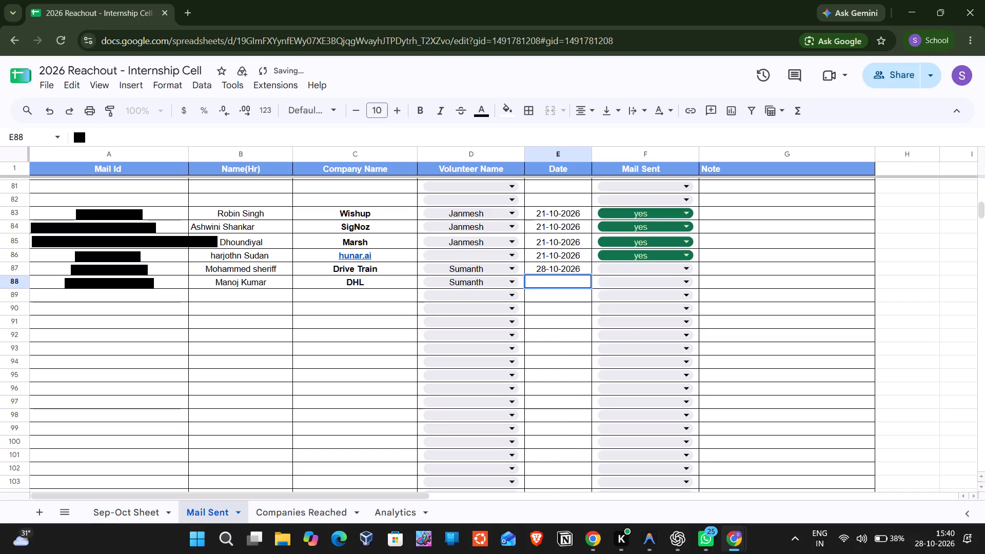
pyautogui.write('28-10-200')
pyautogui.press('BackSpace')
pyautogui.write('26')
pyautogui.press('Return')
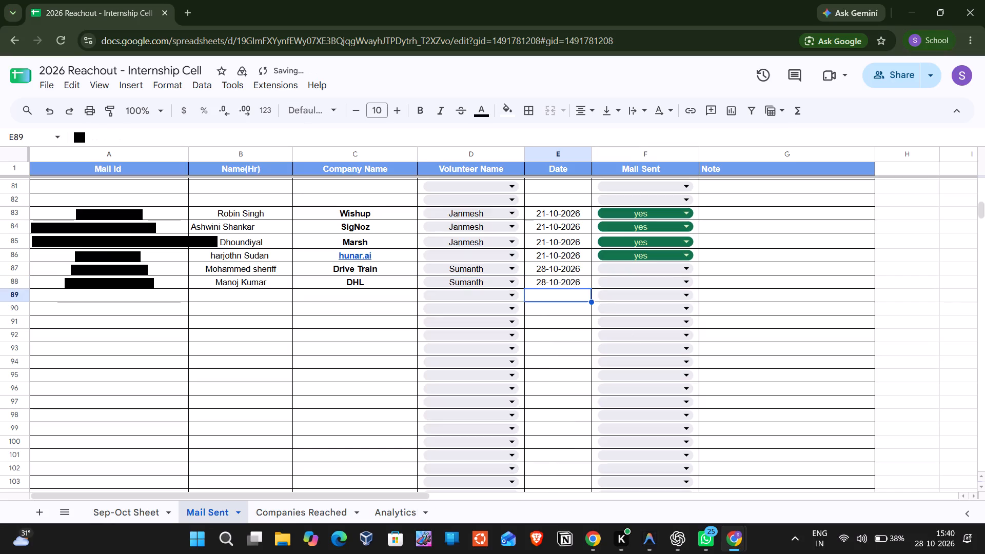
# Look through the contact rows in the New Placement Data 2026-27 spreadsheet, and return to the Sep-Oct Sheet of 2026 Reachout.
pyautogui.hotkey('alt', 'Tab')
pyautogui.scroll(-2, 380, 409)
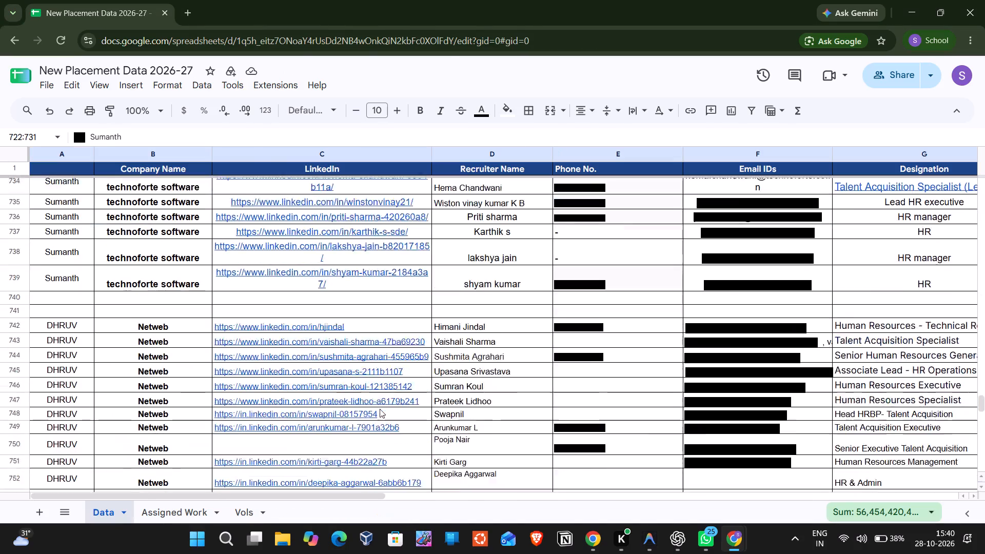
pyautogui.scroll(-2, 380, 409)
pyautogui.click(155, 508)
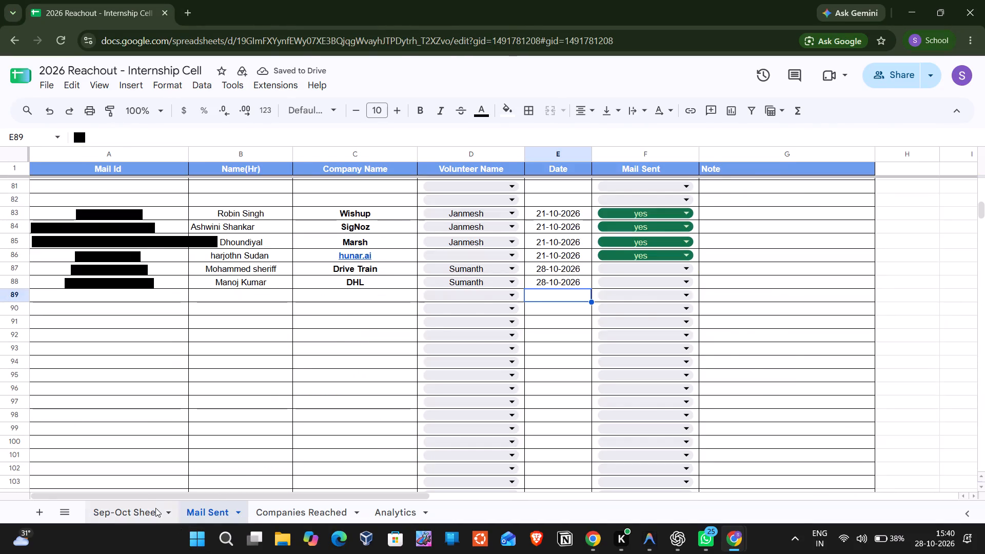
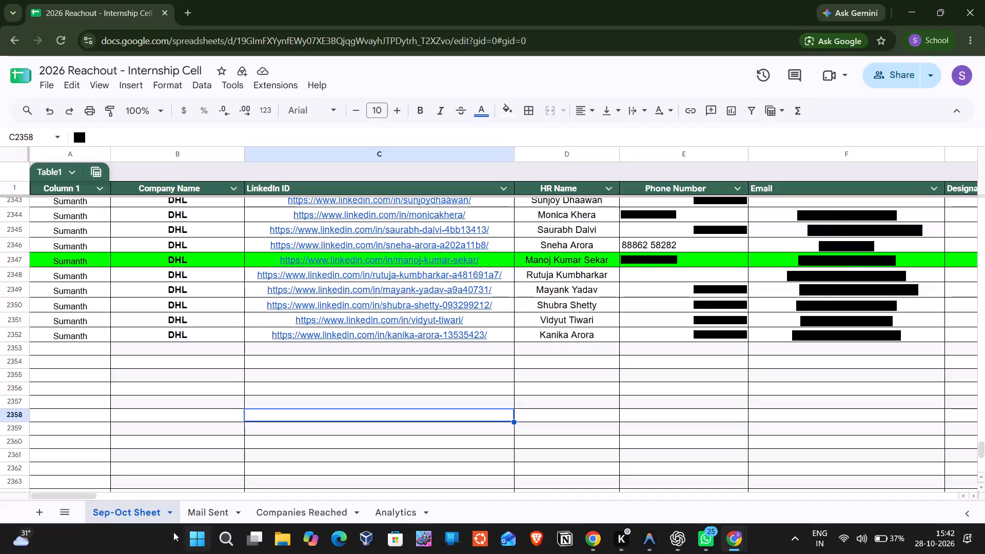
# Check the Mail Sent sheet, and review the DHL contact rows in the Sep-Oct Sheet across to the Response from Hr column.
pyautogui.click(232, 509)
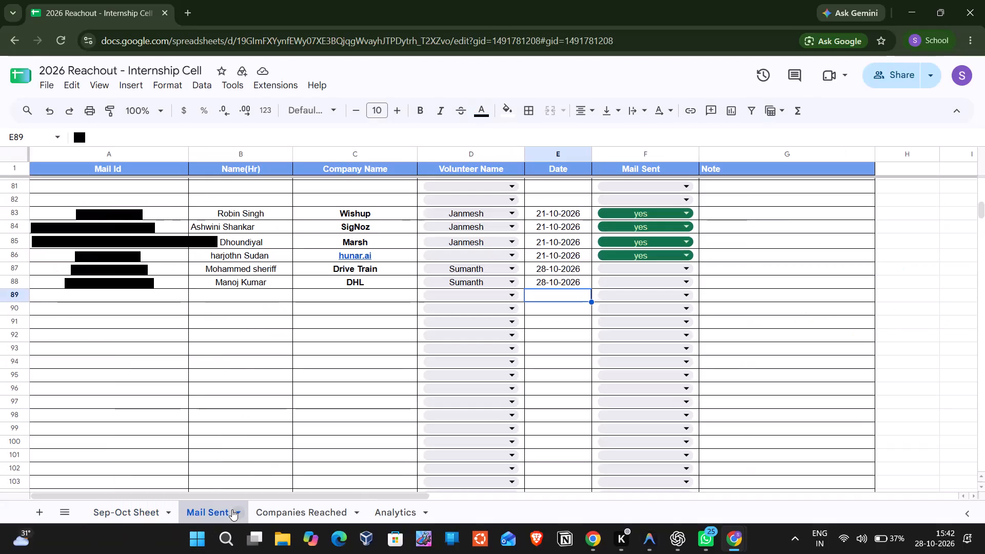
pyautogui.click(131, 511)
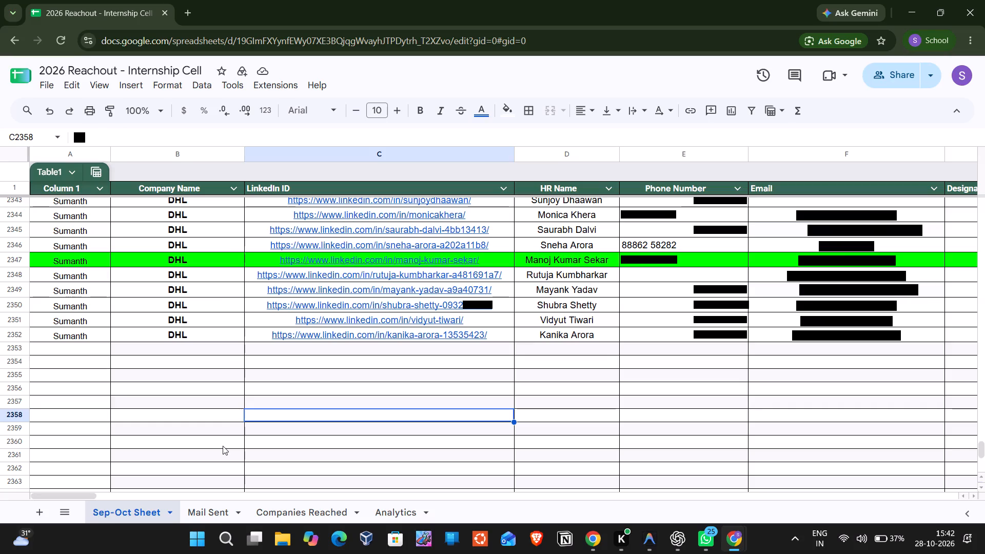
pyautogui.hscroll(-5, 223, 446)
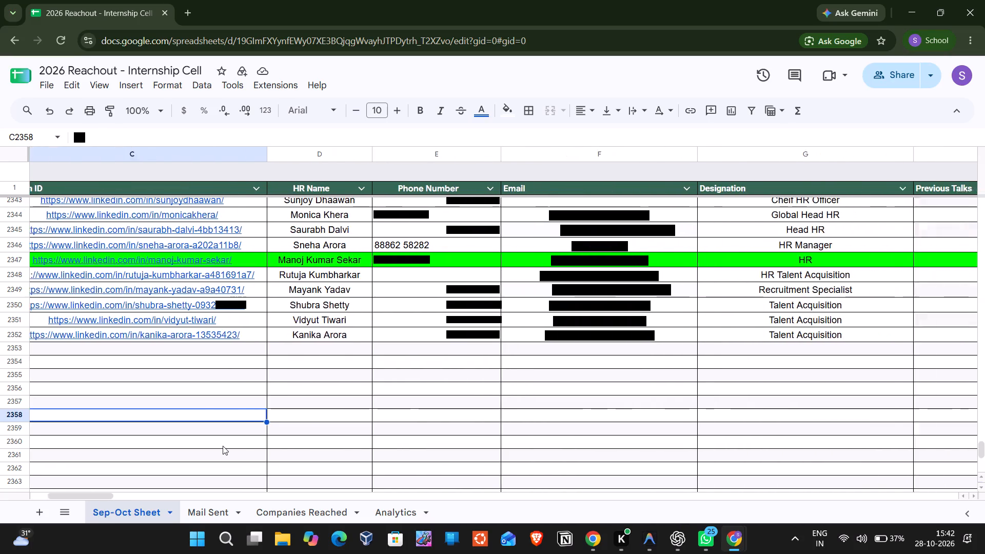
pyautogui.hscroll(-1, 223, 446)
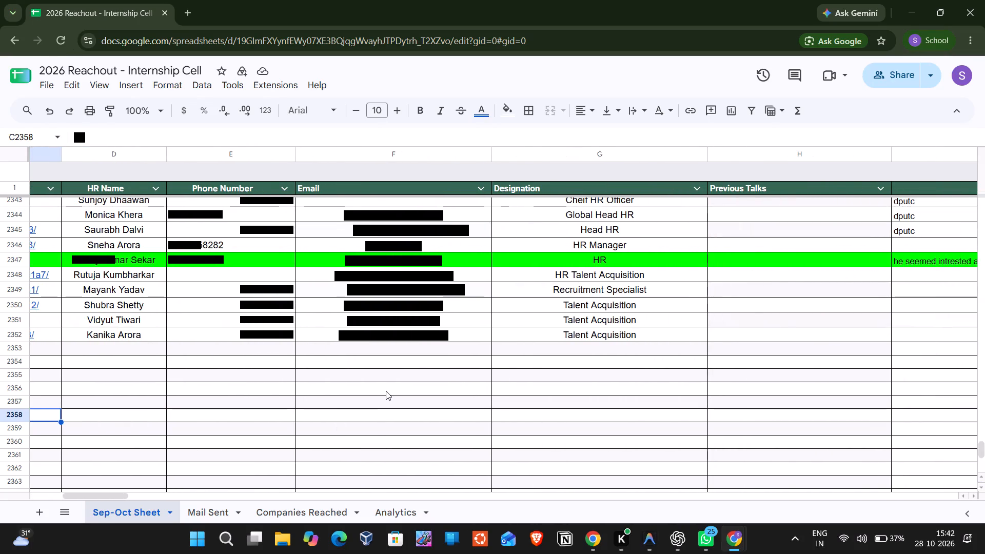
pyautogui.hscroll(-2, 386, 391)
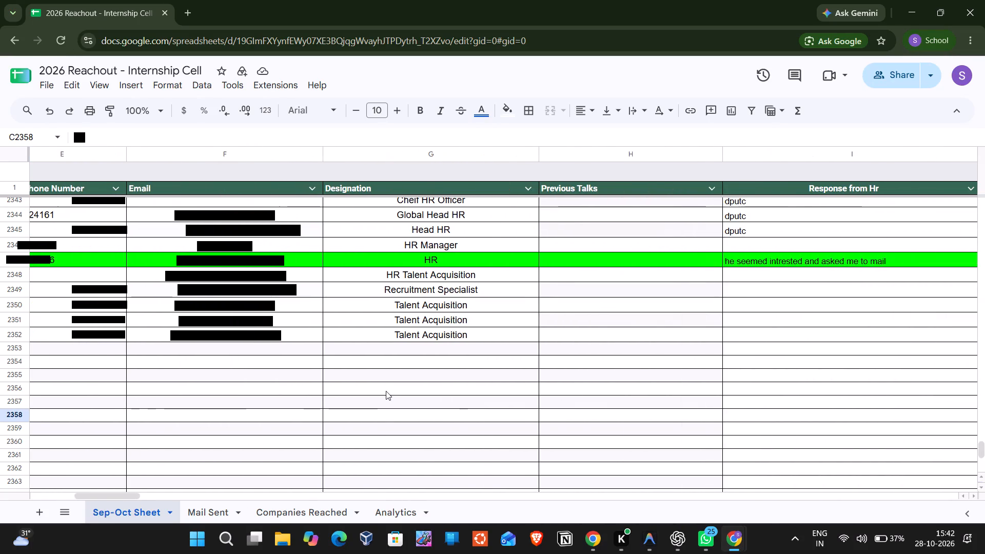
pyautogui.hscroll(3, 386, 391)
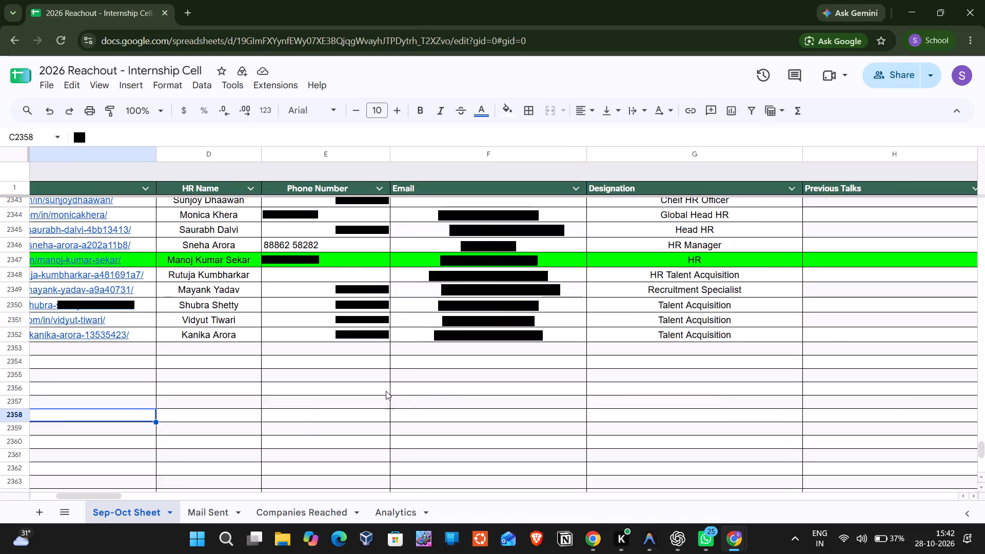
pyautogui.hscroll(5, 386, 391)
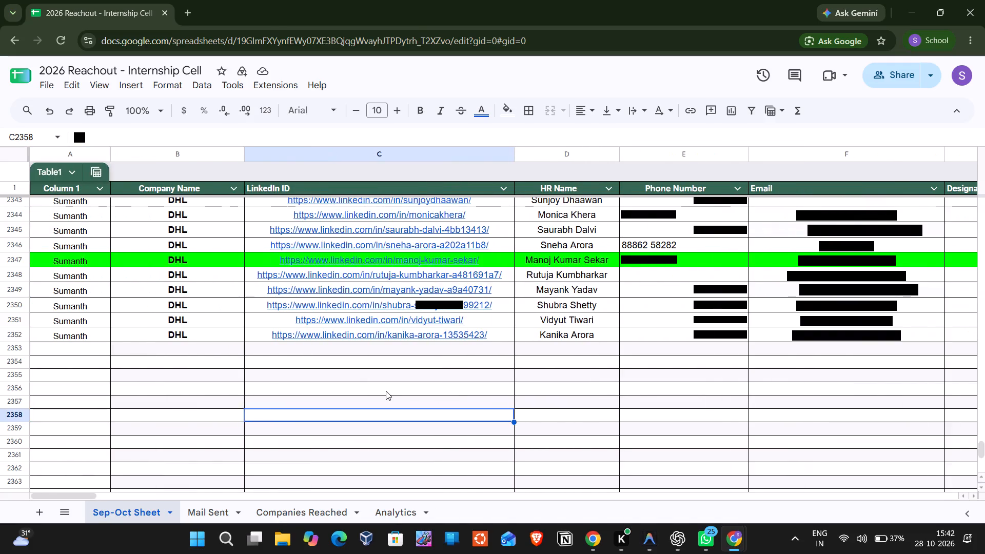
pyautogui.hscroll(-3, 386, 391)
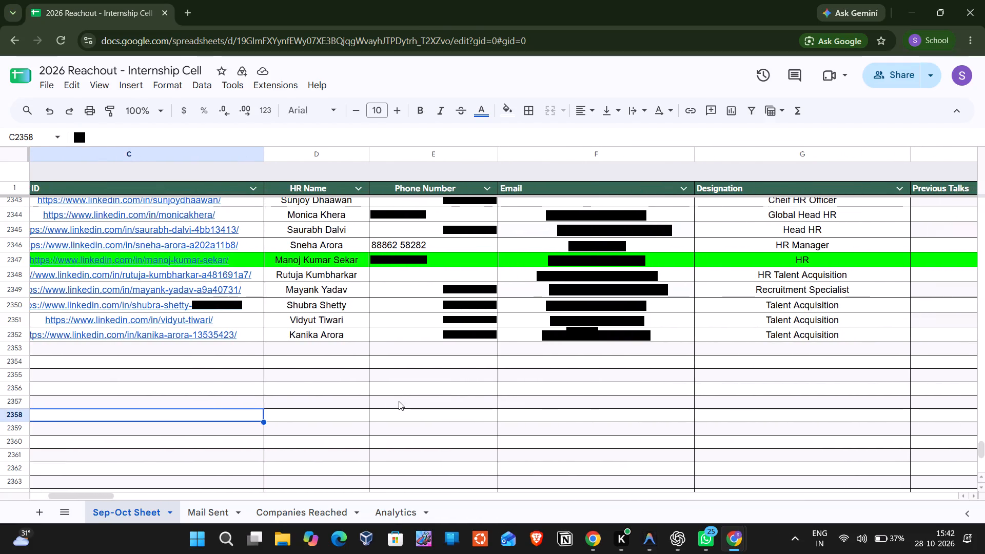
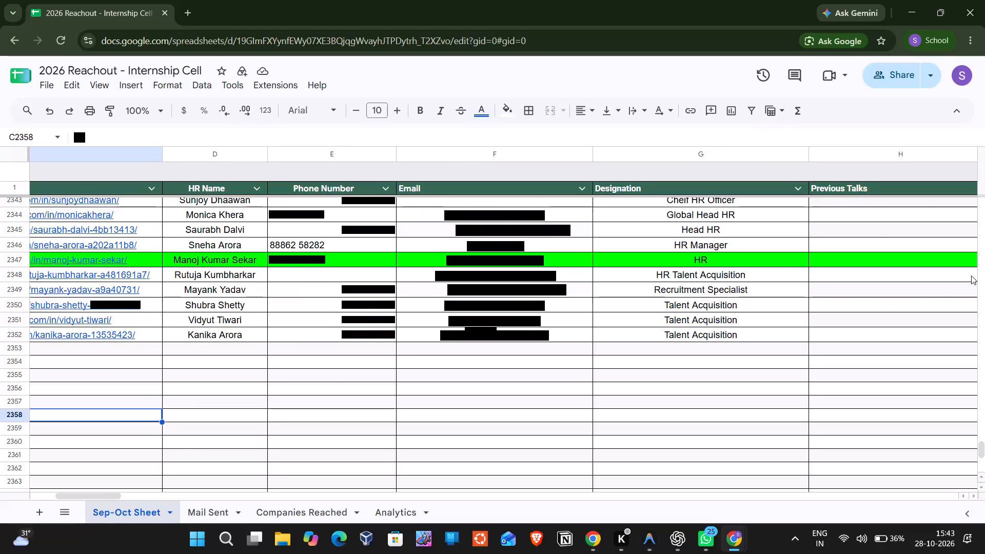
# Enter "he is busy and asked me to call tomorrow" as the Response from Hr for the Recruitment Specialist in row 2349.
pyautogui.hscroll(-1, 853, 287)
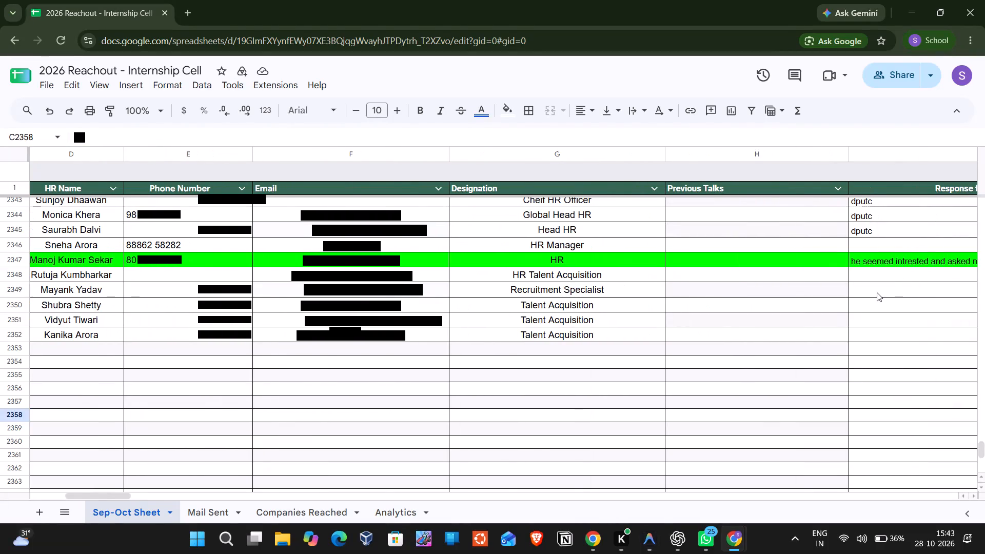
pyautogui.doubleClick(877, 292)
pyautogui.write('HE IS')
pyautogui.press('space')
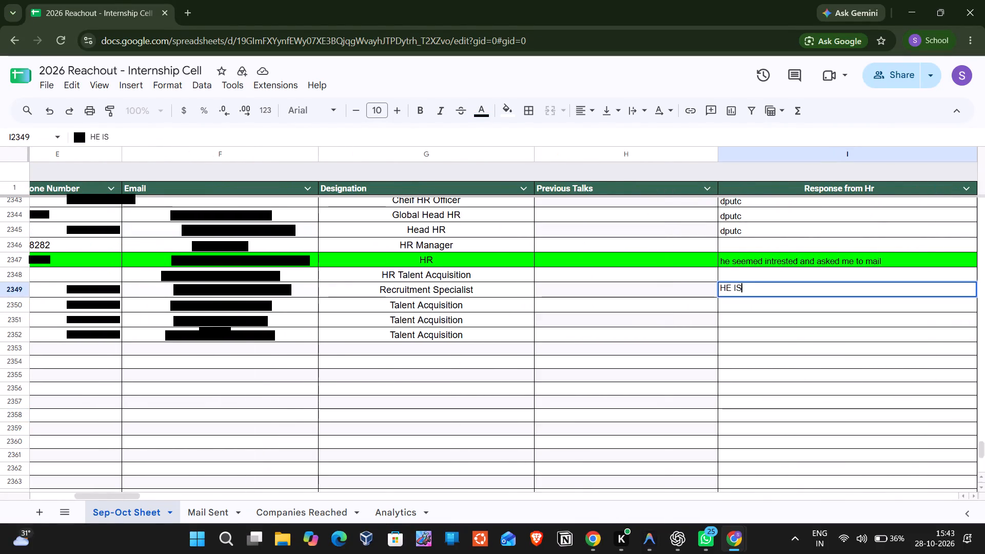
pyautogui.press('BackSpace')
pyautogui.press('BackSpace')
pyautogui.press('BackSpace')
pyautogui.press('BackSpace')
pyautogui.press('BackSpace')
pyautogui.write('he is busy and aksd')
pyautogui.press('space')
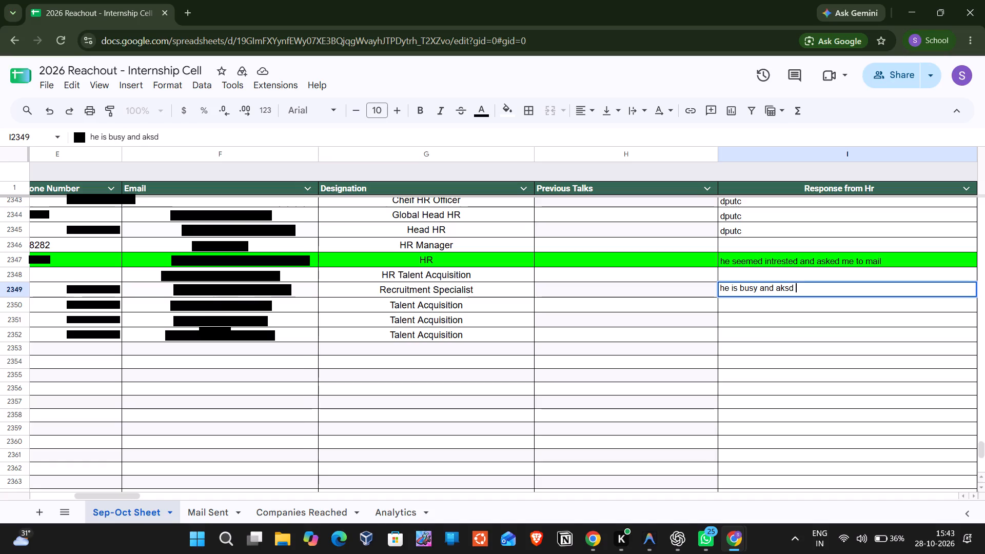
pyautogui.press('BackSpace')
pyautogui.press('BackSpace')
pyautogui.write('ed')
pyautogui.press('BackSpace')
pyautogui.press('BackSpace')
pyautogui.press('BackSpace')
pyautogui.press('BackSpace')
pyautogui.write('sked mee to')
pyautogui.press('space')
pyautogui.press('BackSpace')
pyautogui.press('BackSpace')
pyautogui.press('BackSpace')
pyautogui.press('BackSpace')
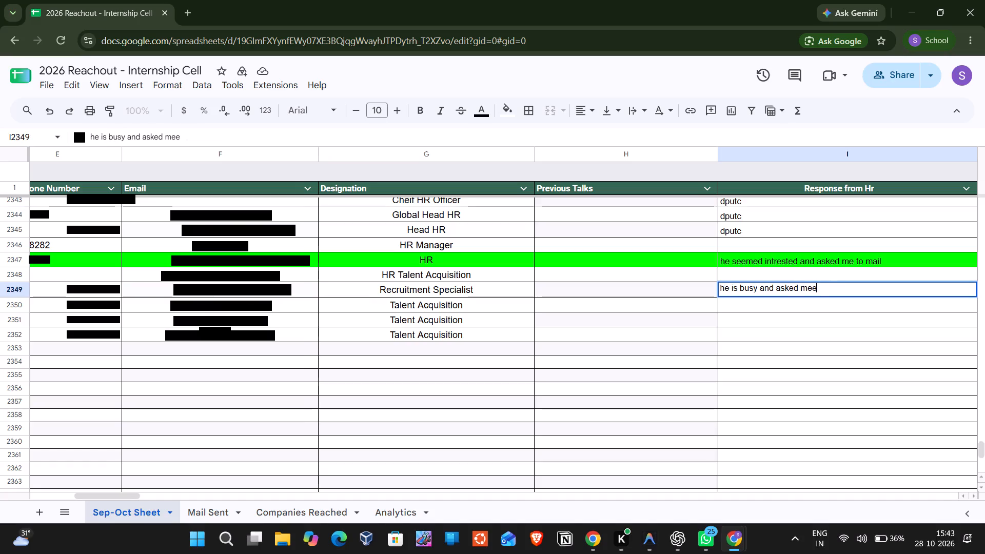
pyautogui.press('BackSpace')
pyautogui.press('space')
pyautogui.write('to call tomorri')
pyautogui.press('BackSpace')
pyautogui.write('oe')
pyautogui.press('Return')
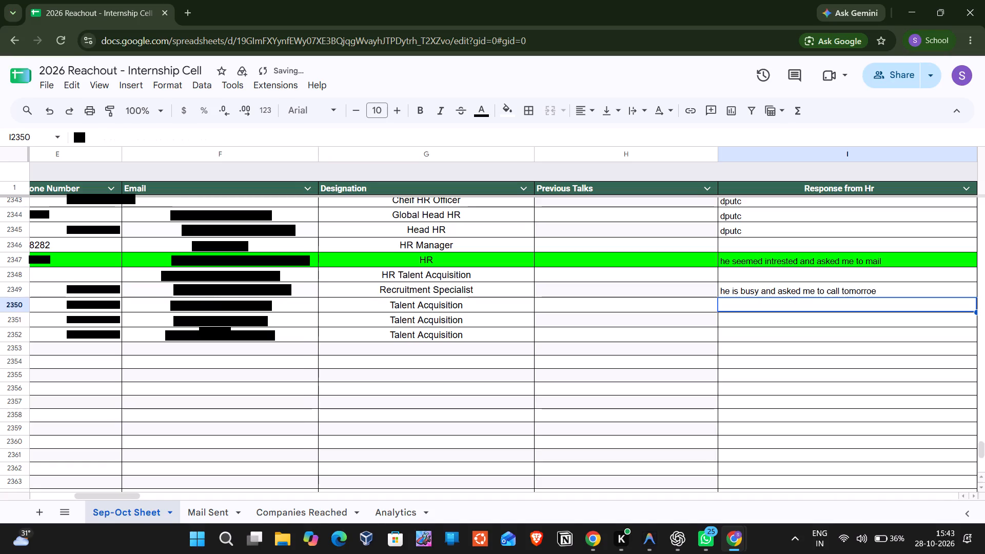
pyautogui.doubleClick(886, 292)
pyautogui.press('BackSpace')
pyautogui.press('w')
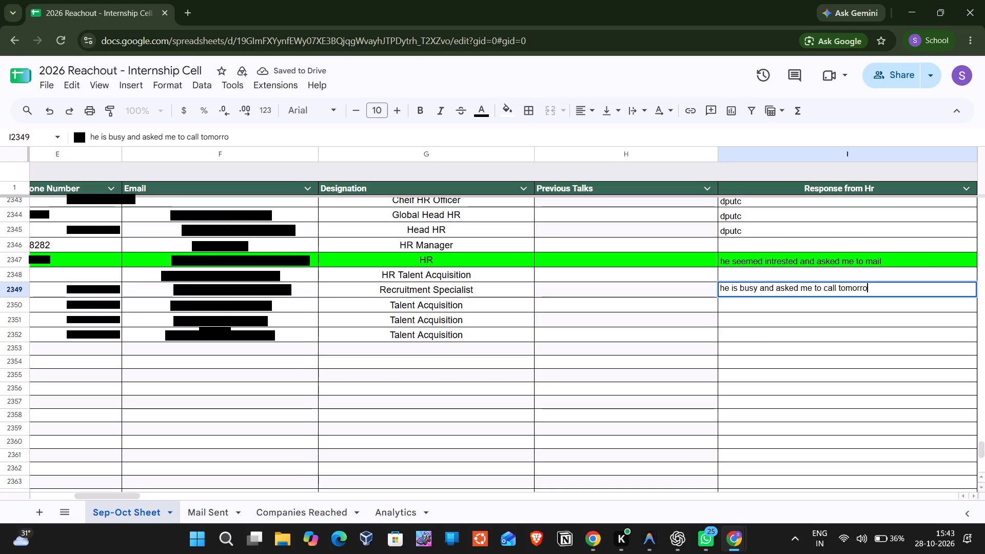
pyautogui.press('Return')
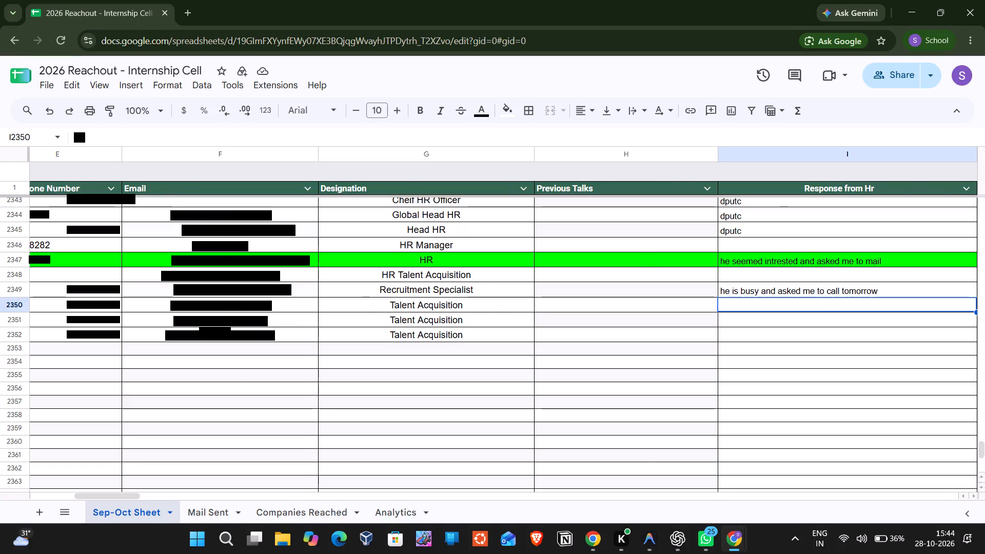
# Record "dputc" as the Response from Hr for the Talent Acquisition contact in row 2350.
pyautogui.hscroll(2, 886, 292)
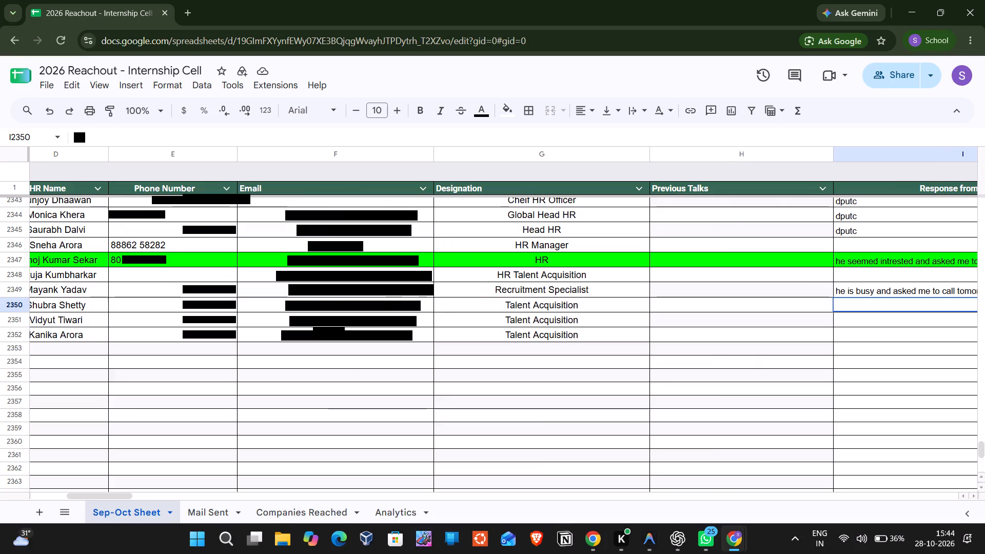
pyautogui.hscroll(1, 886, 292)
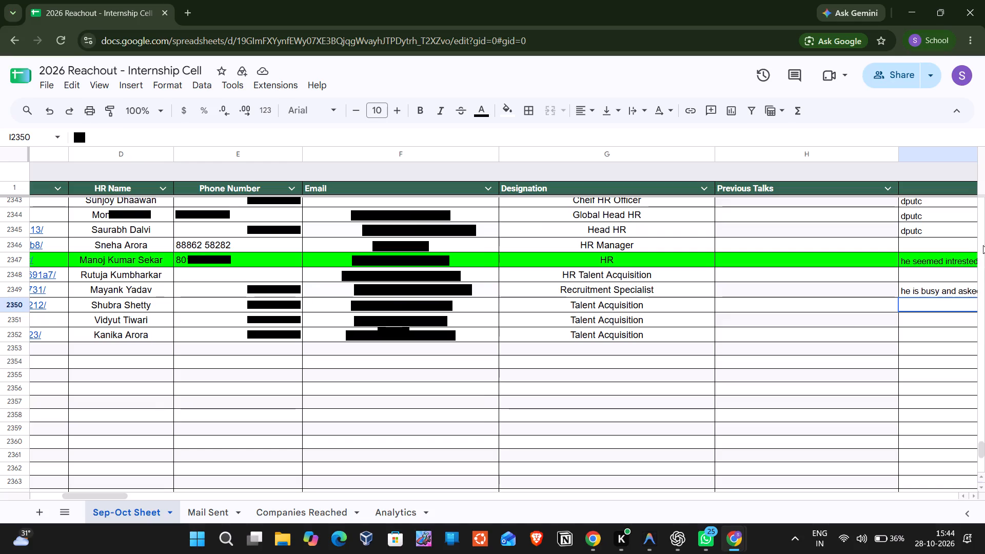
pyautogui.doubleClick(923, 304)
pyautogui.press('d')
pyautogui.write('putc')
pyautogui.press('Return')
# Record "dputc" as the Response from Hr for the Talent Acquisition contact in row 2351.
pyautogui.hscroll(1, 923, 304)
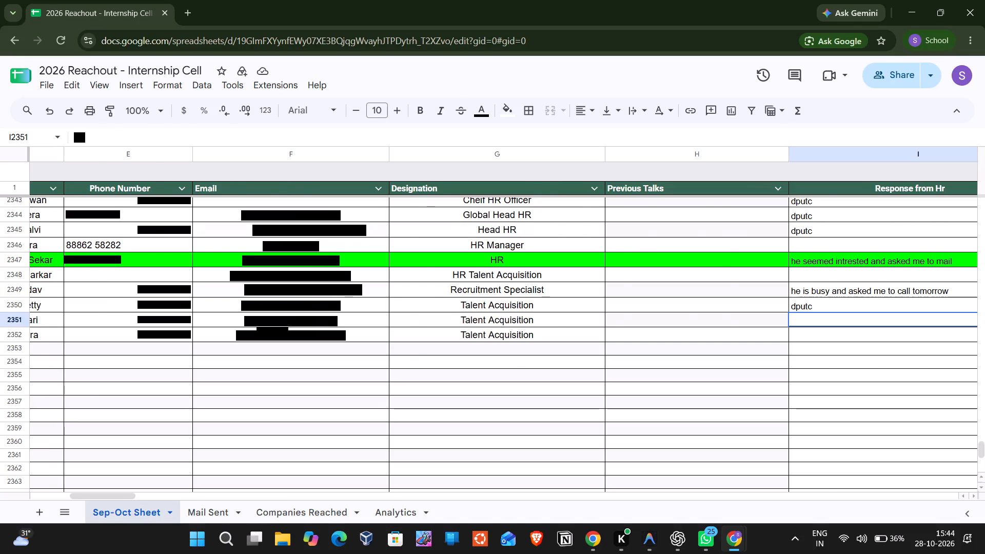
pyautogui.hscroll(2, 923, 304)
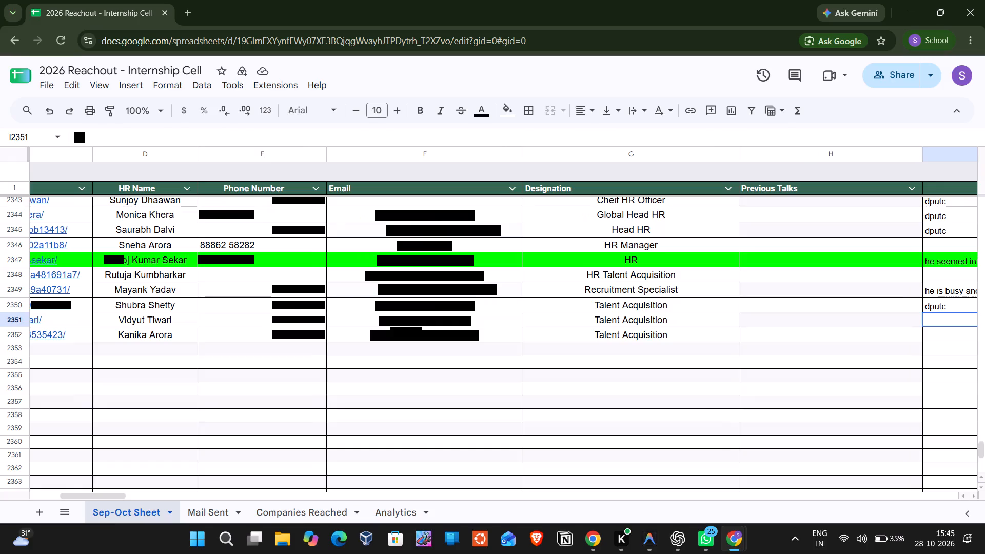
pyautogui.press('d')
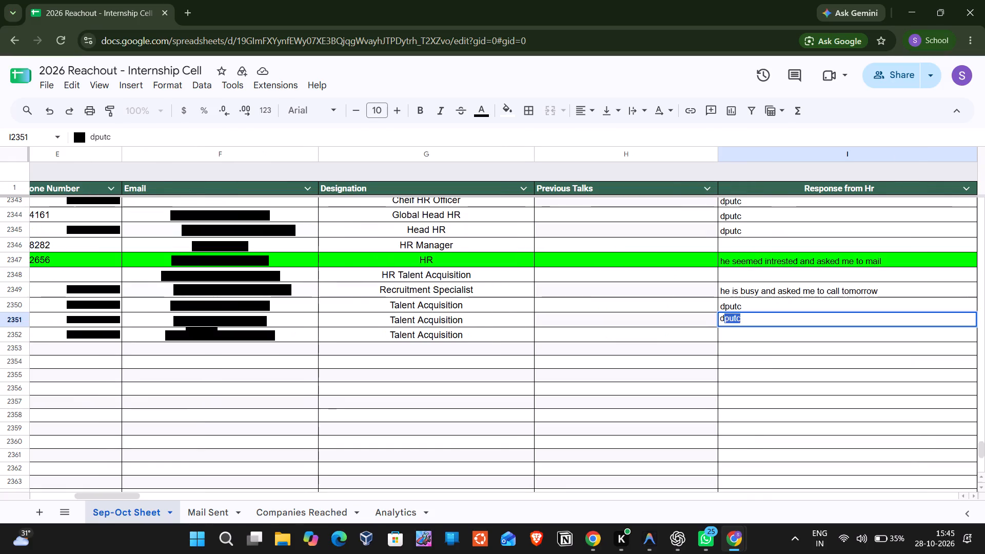
pyautogui.press('Return')
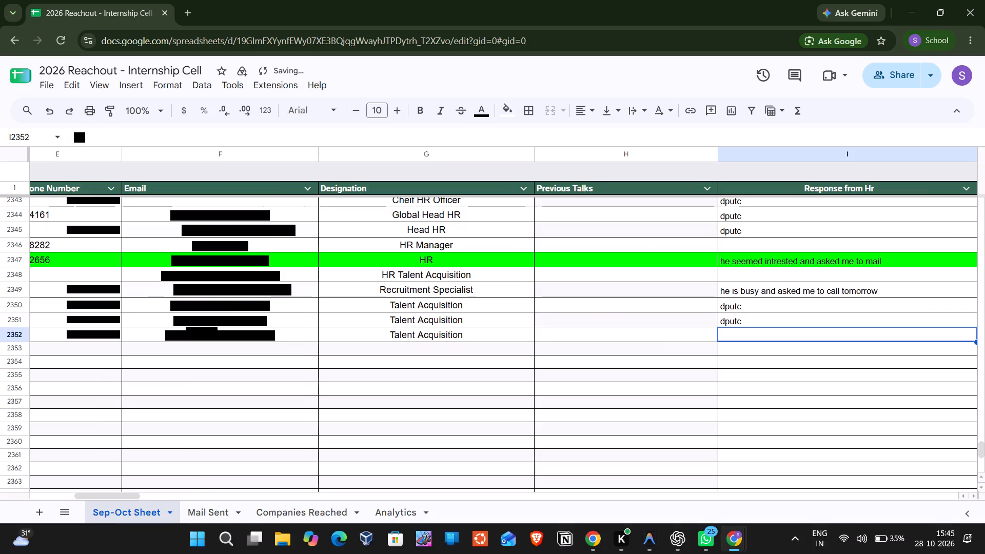
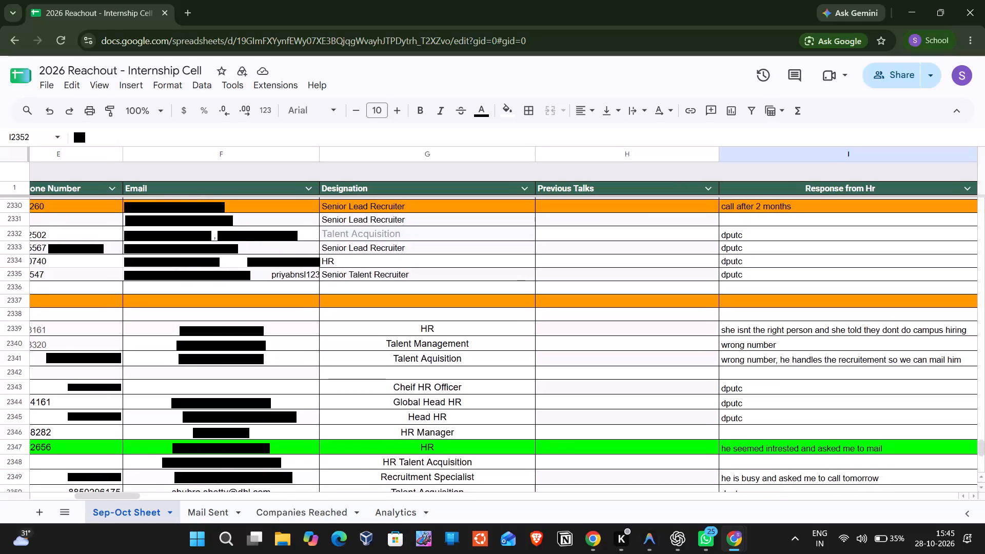
# Record "dputc" as the Response from Hr for the Talent Acquisition contact in row 2352.
pyautogui.scroll(1, 984, 361)
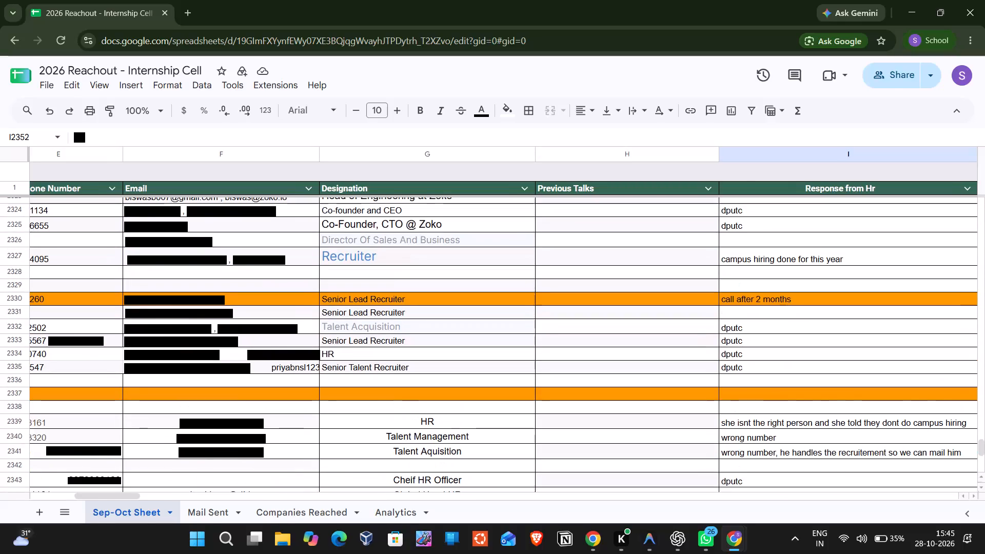
pyautogui.scroll(1, 984, 361)
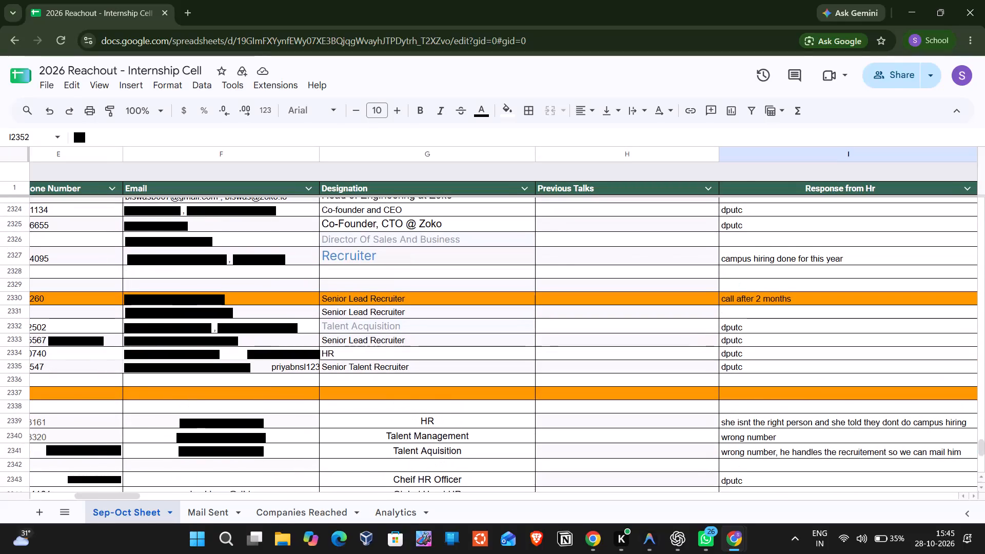
pyautogui.scroll(-6, 984, 361)
pyautogui.press('d')
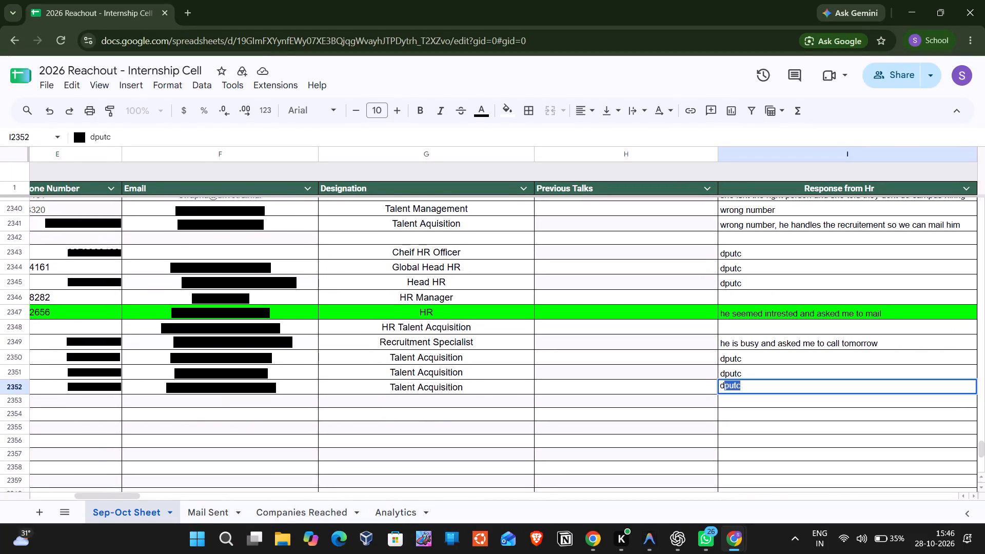
pyautogui.press('Return')
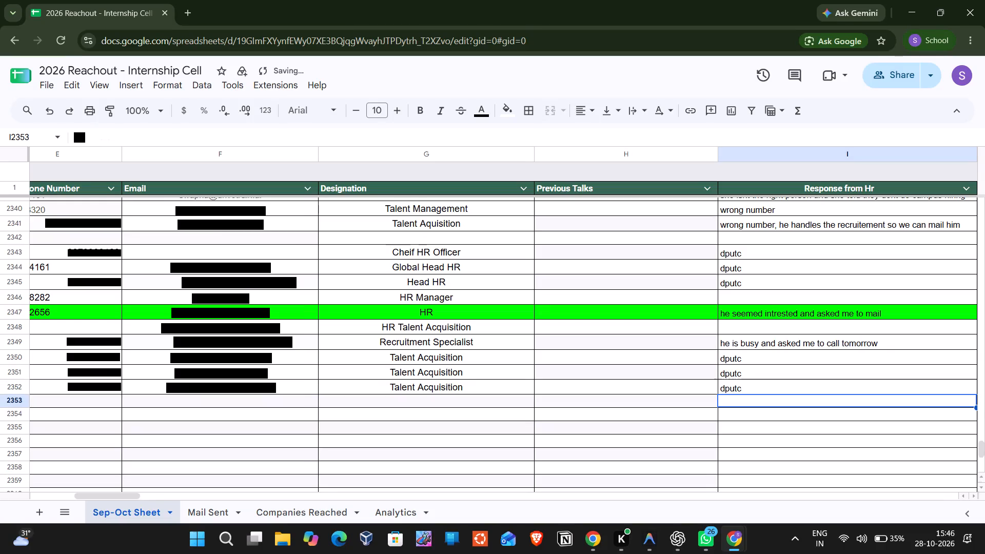
# Record "wrong number" as the Response from Hr for the DHL HR Manager in row 2346.
pyautogui.hscroll(1, 984, 361)
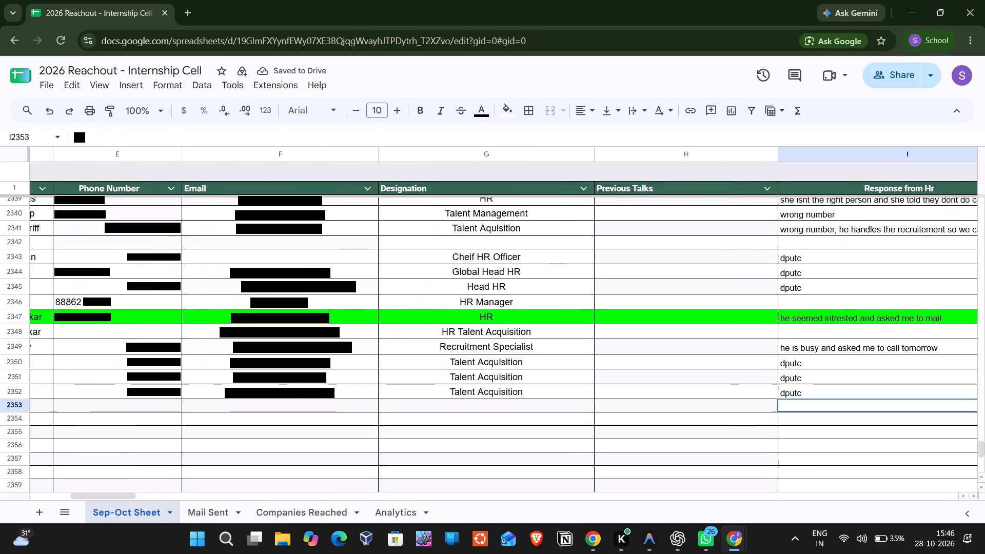
pyautogui.hscroll(1, 984, 361)
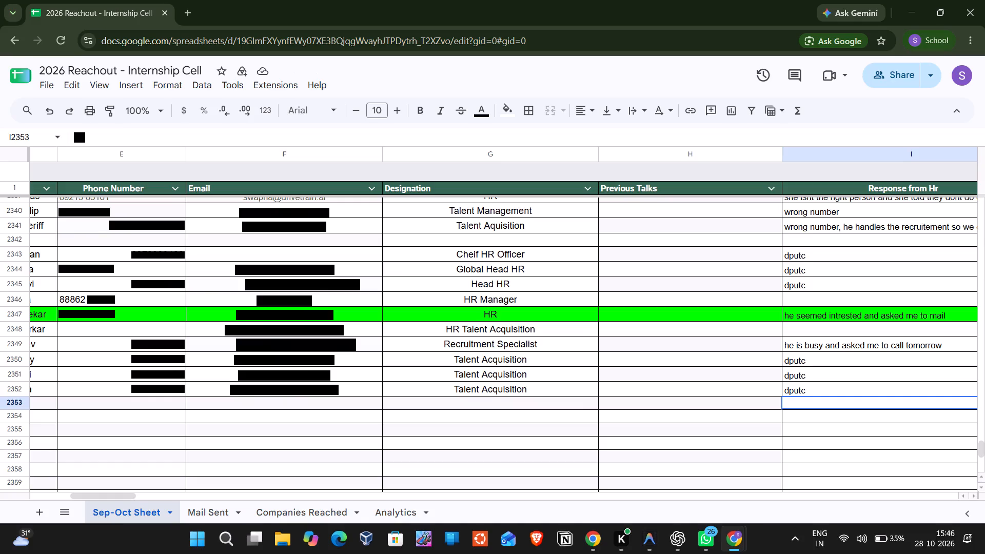
pyautogui.hscroll(2, 984, 361)
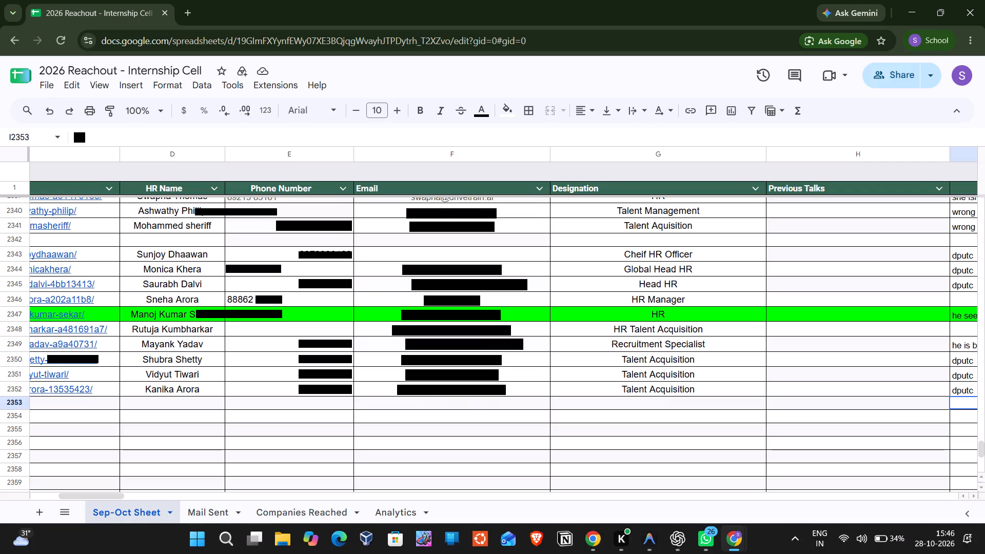
pyautogui.hscroll(-1, 984, 361)
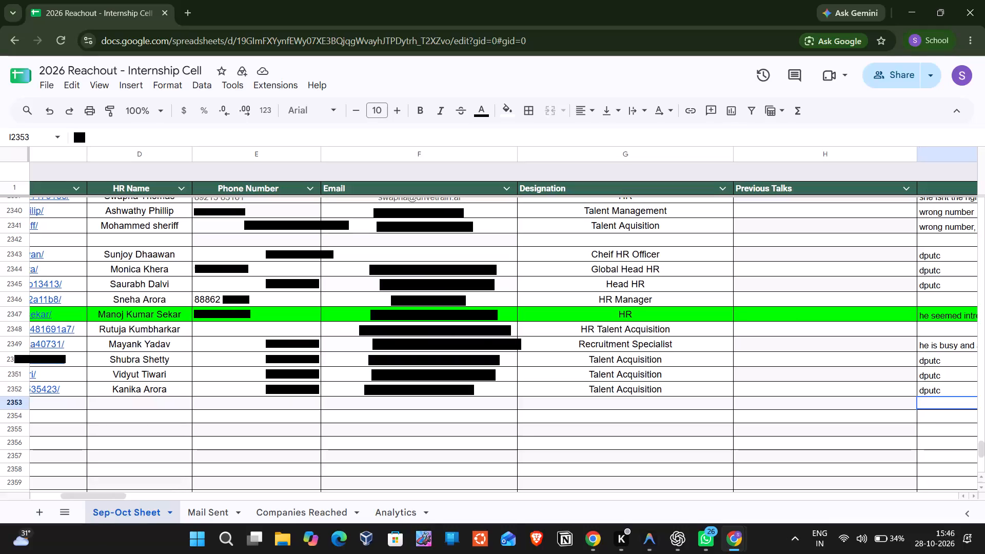
pyautogui.hscroll(-2, 984, 361)
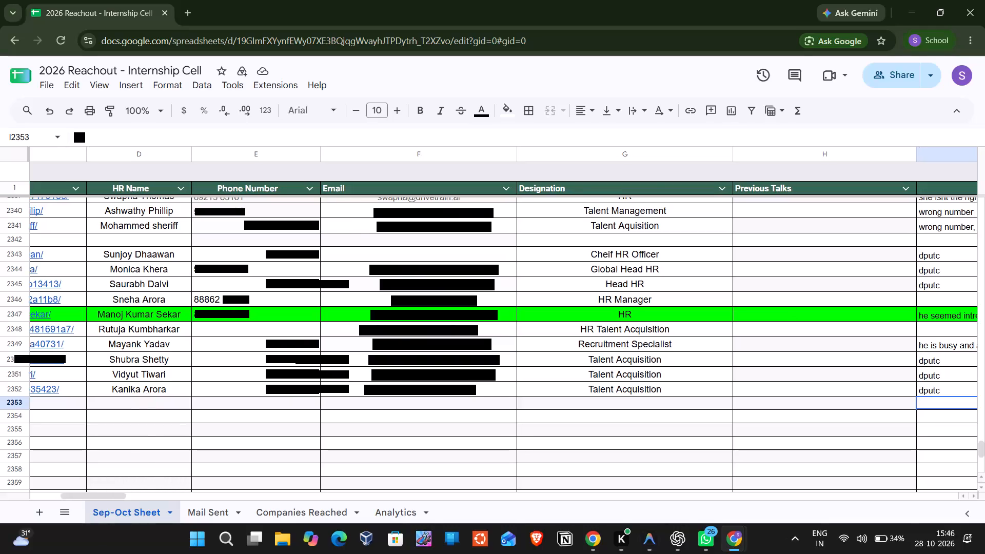
pyautogui.hscroll(2, 984, 361)
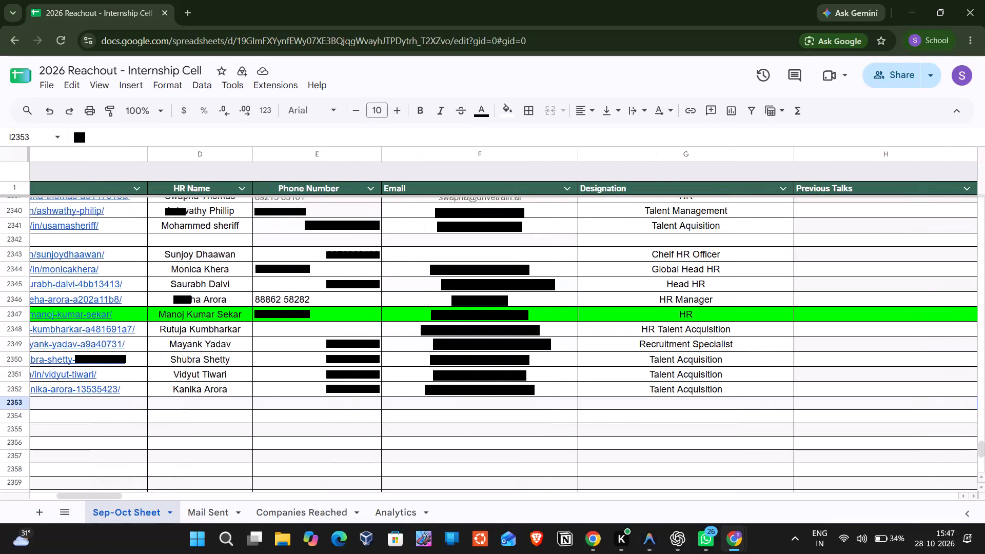
pyautogui.hscroll(-5, 984, 361)
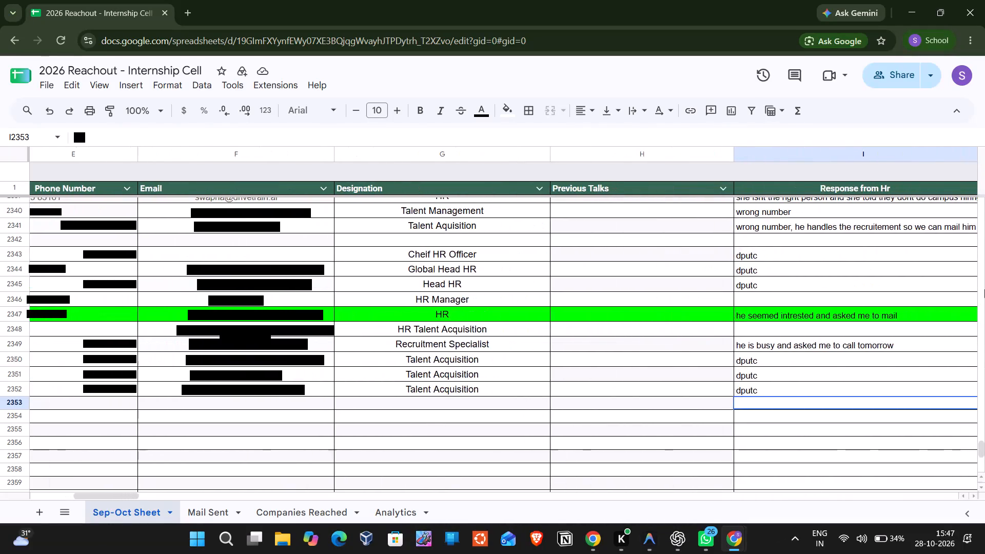
pyautogui.doubleClick(775, 299)
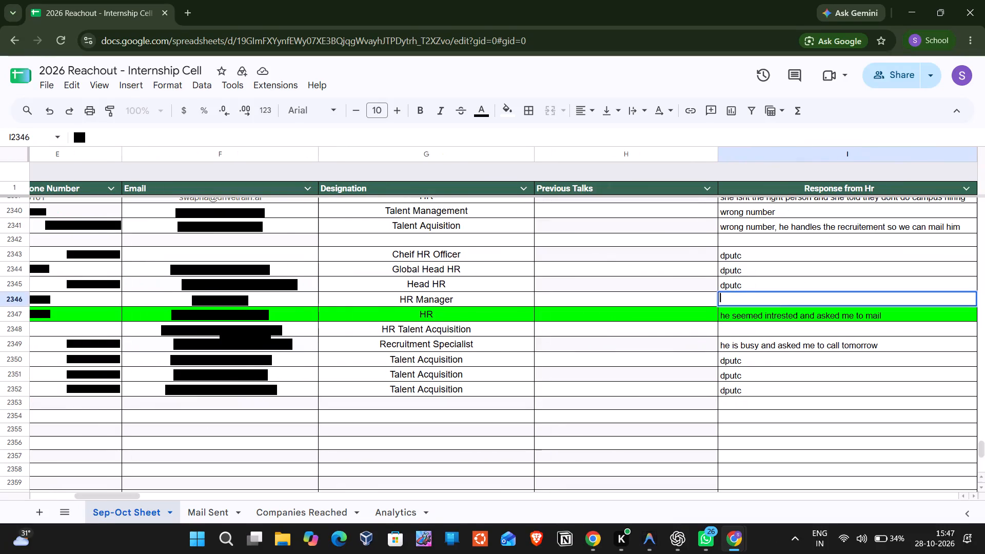
pyautogui.write('wrong')
pyautogui.press('space')
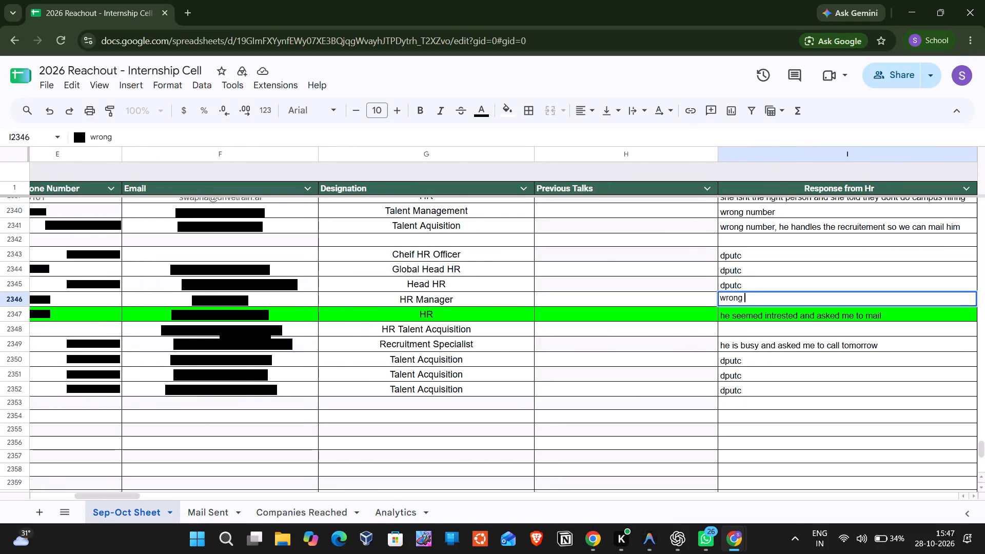
pyautogui.write('number')
pyautogui.press('Return')
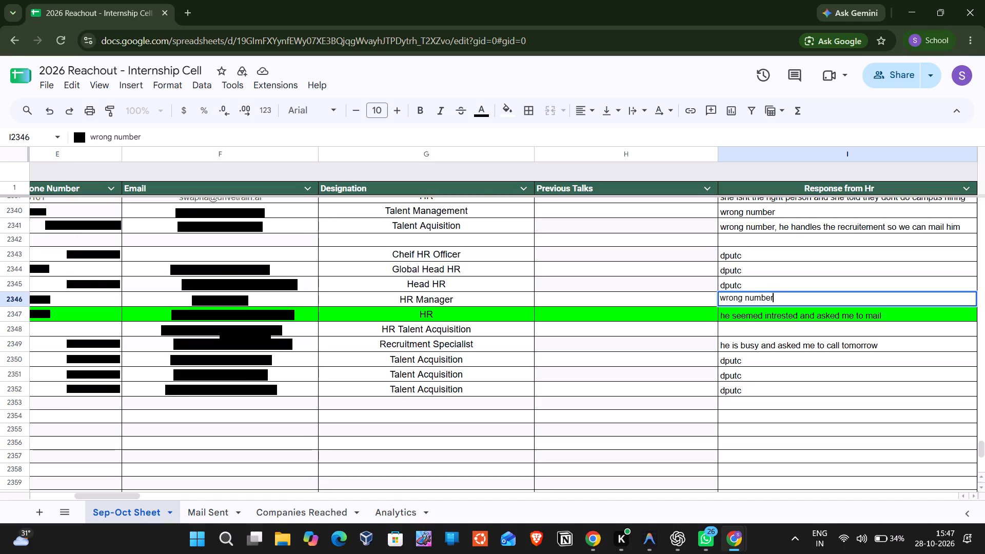
# Review the DHL contact rows, from contact details across to the recorded HR responses, in the Sep-Oct Sheet.
pyautogui.hscroll(8, 775, 299)
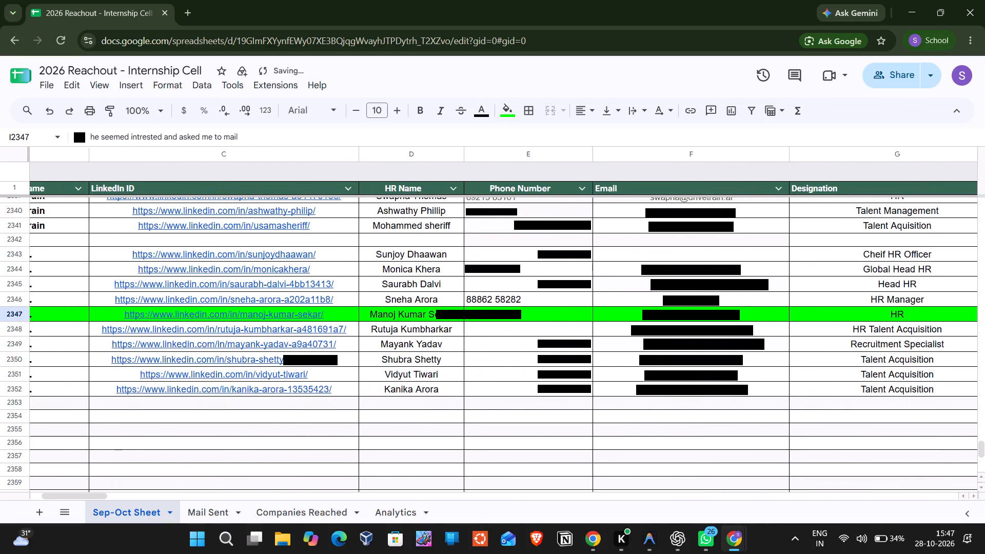
pyautogui.hscroll(1, 775, 299)
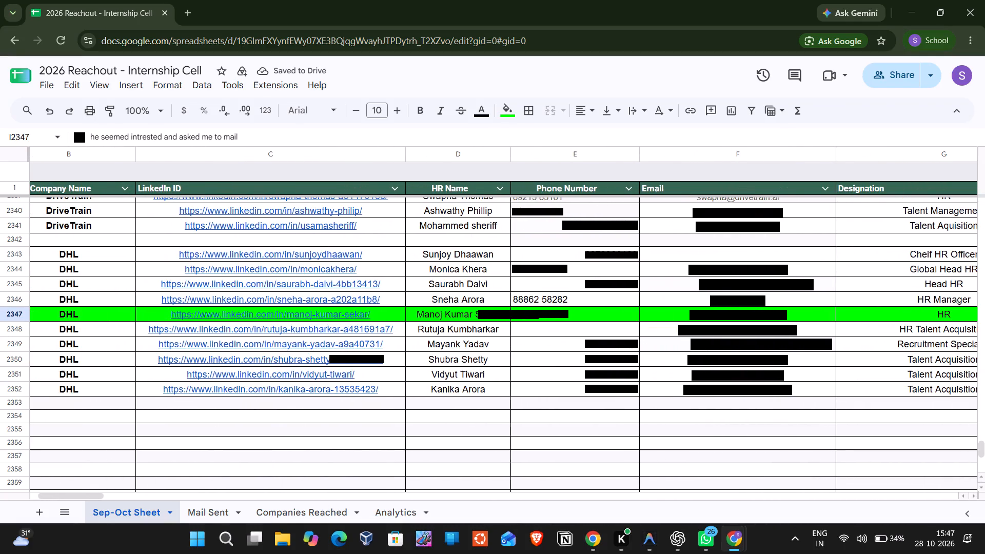
pyautogui.hscroll(1, 775, 299)
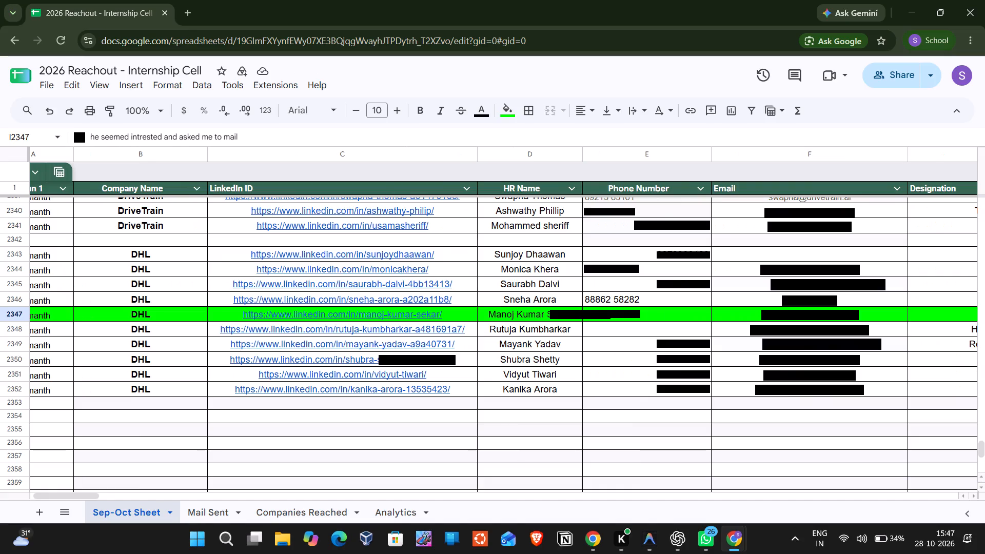
pyautogui.hscroll(-3, 775, 299)
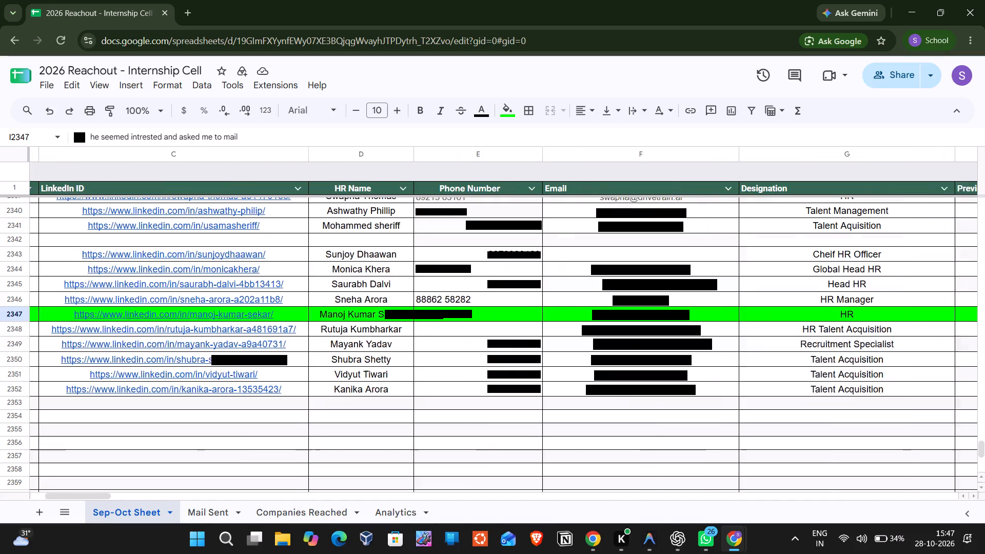
pyautogui.hscroll(-7, 775, 299)
pyautogui.hscroll(2, 775, 299)
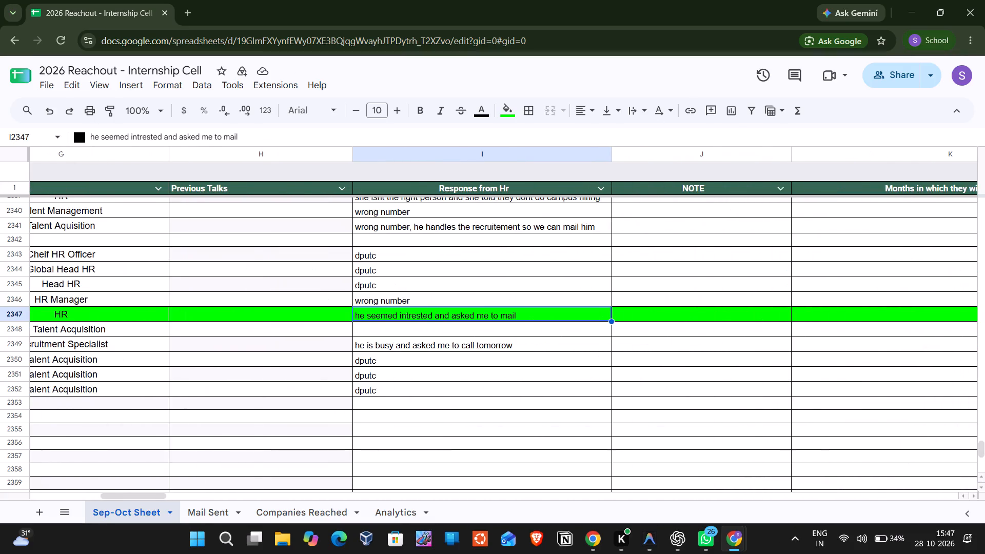
pyautogui.hscroll(1, 775, 299)
pyautogui.click(535, 434)
pyautogui.hscroll(8, 535, 434)
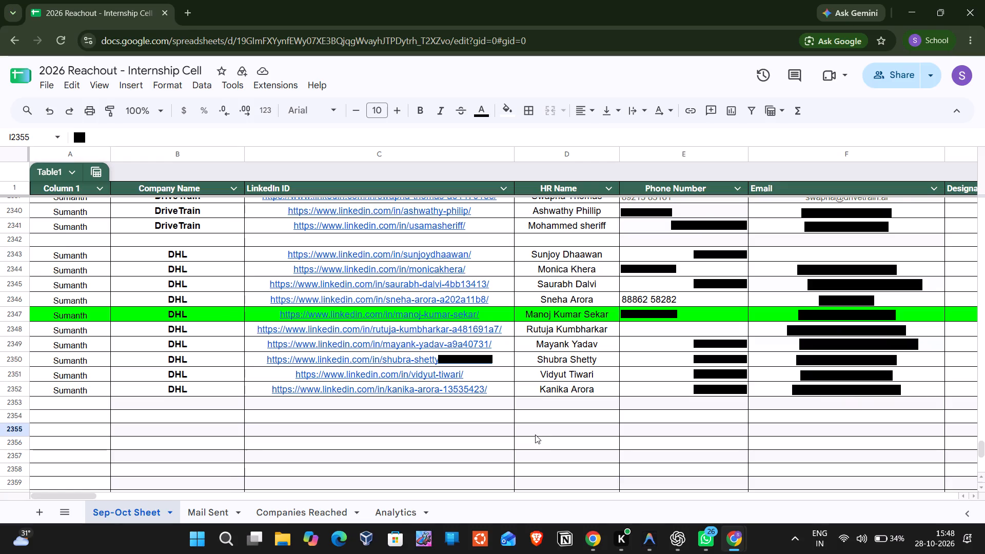
pyautogui.hscroll(3, 535, 434)
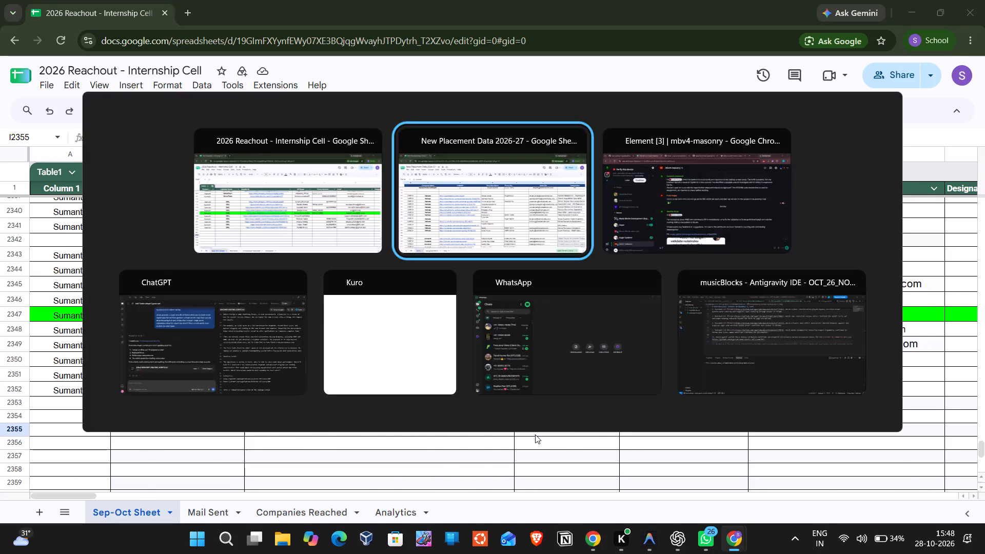
# Copy the technoforte software contact rows 733 to 739 from New Placement Data 2026-27 into the Sep-Oct Sheet, starting at row 2354.
pyautogui.hscroll(1, 349, 413)
pyautogui.scroll(1, 349, 413)
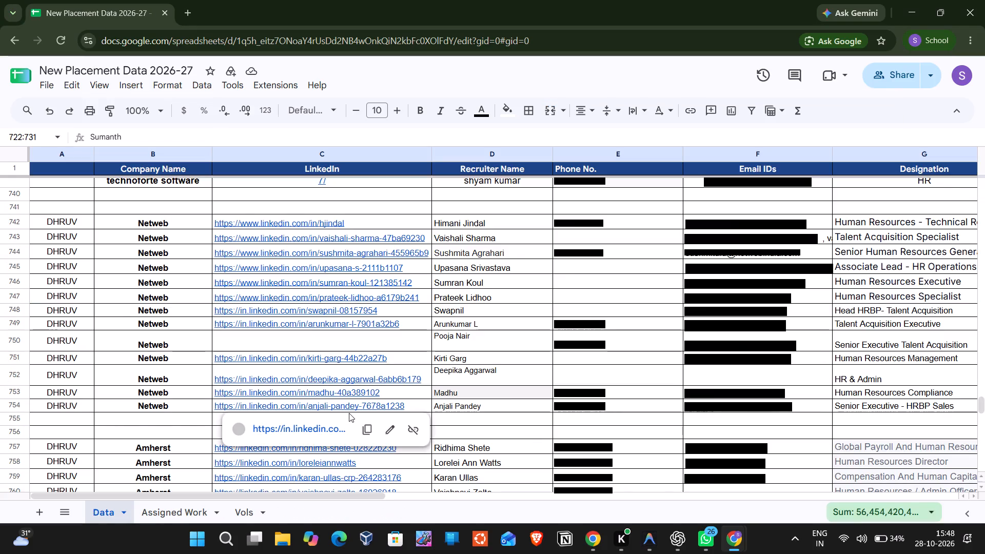
pyautogui.scroll(1, 349, 413)
pyautogui.click(131, 204)
pyautogui.scroll(3, 131, 204)
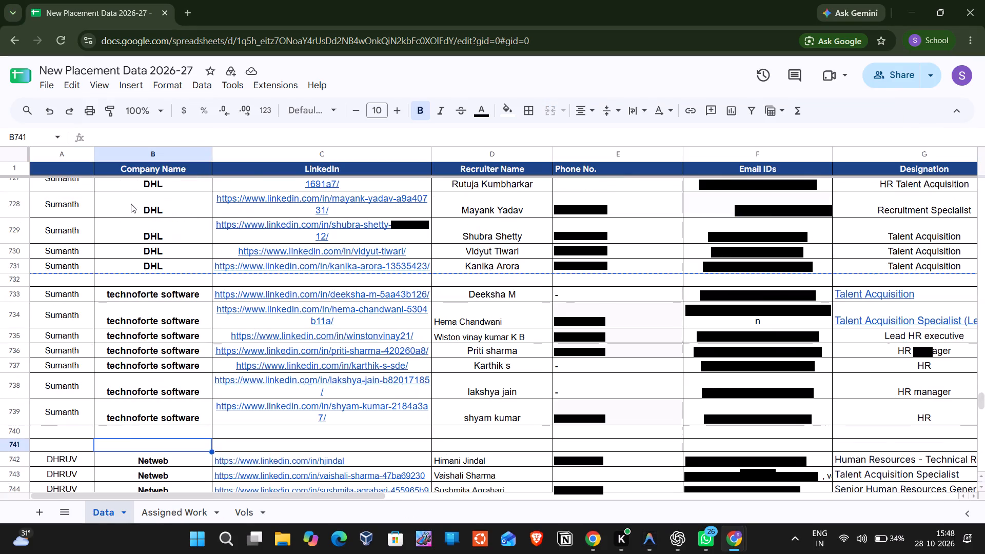
pyautogui.moveTo(3, 296); pyautogui.dragTo(0, 407)
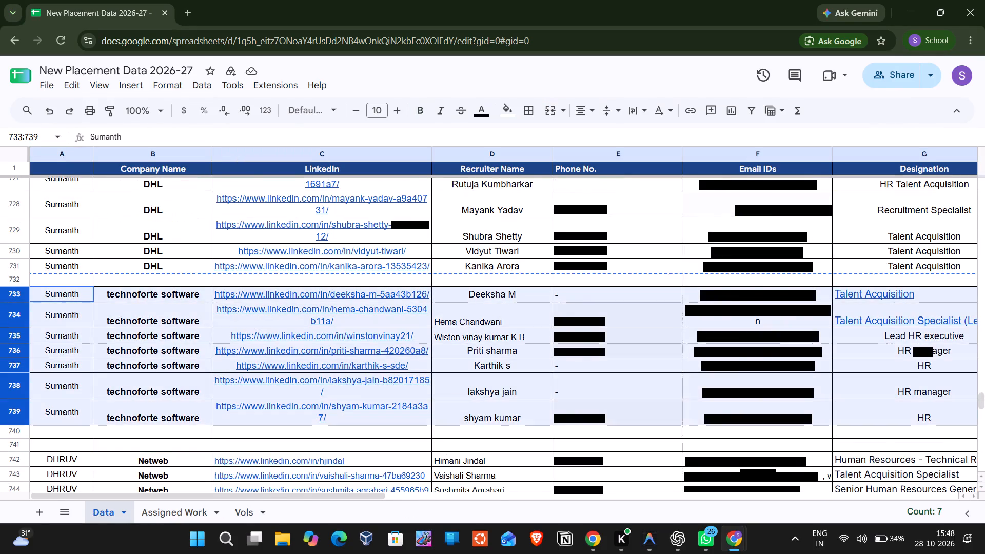
pyautogui.moveTo(0, 407); pyautogui.dragTo(0, 415)
pyautogui.hotkey('ctrl', 'c')
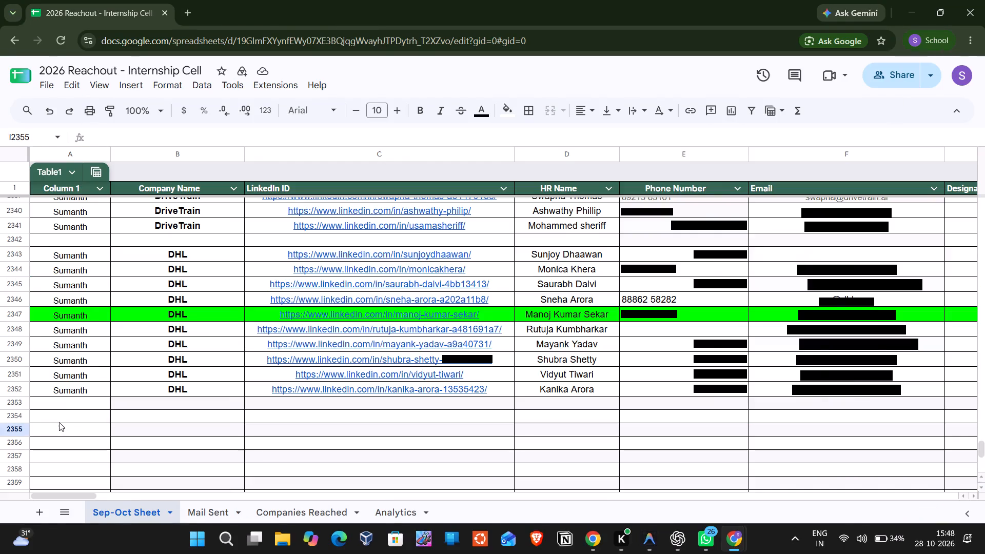
pyautogui.click(69, 418)
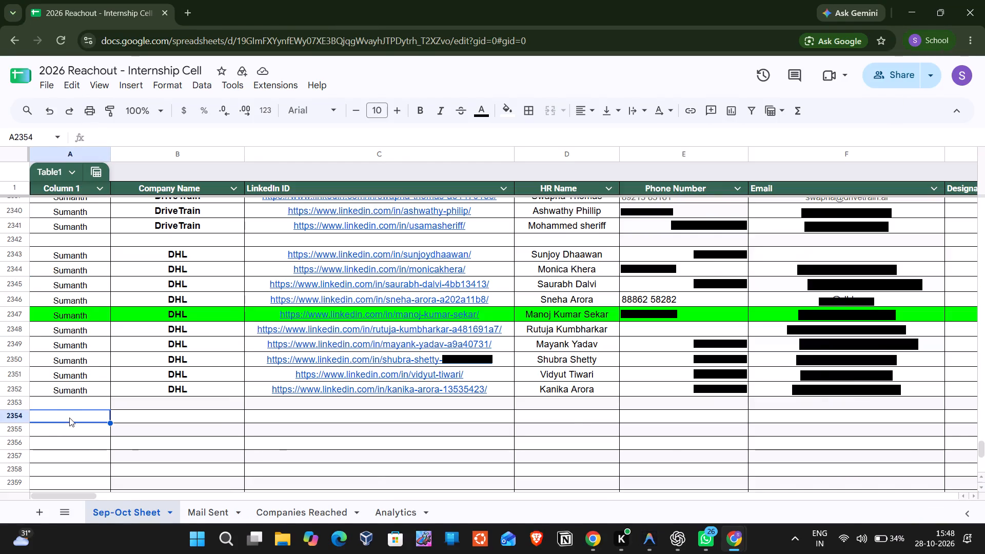
pyautogui.hotkey('ctrl', 'v')
pyautogui.scroll(-1, 69, 418)
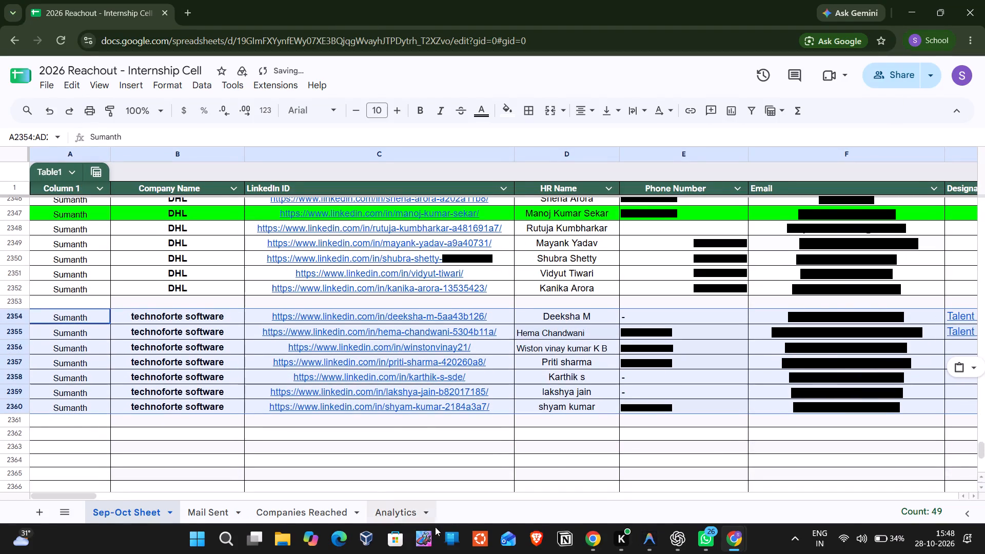
# Examine the technoforte software contacts' phone numbers, emails and designations in rows 2354 to 2360.
pyautogui.click(556, 464)
pyautogui.hscroll(-1, 556, 464)
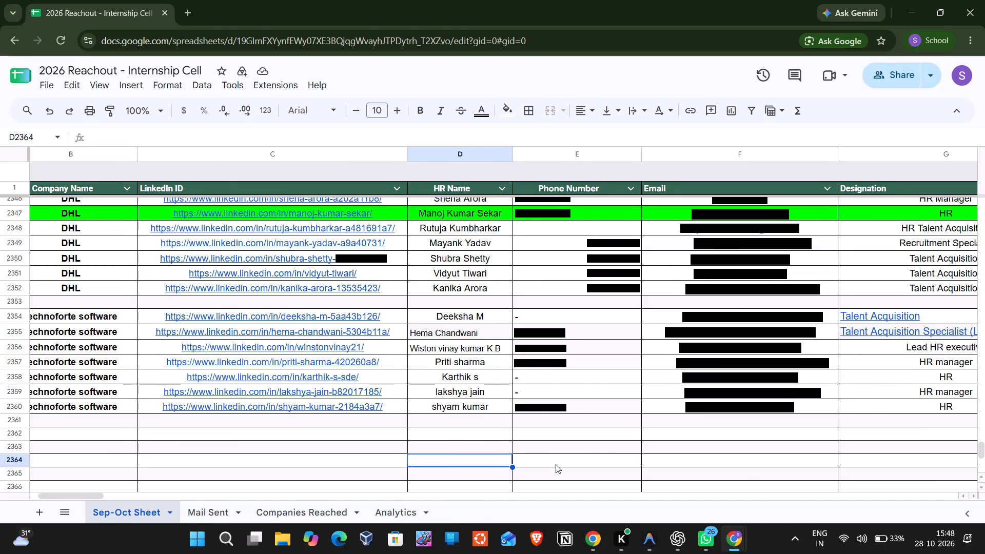
pyautogui.hscroll(-9, 556, 464)
pyautogui.hscroll(8, 556, 464)
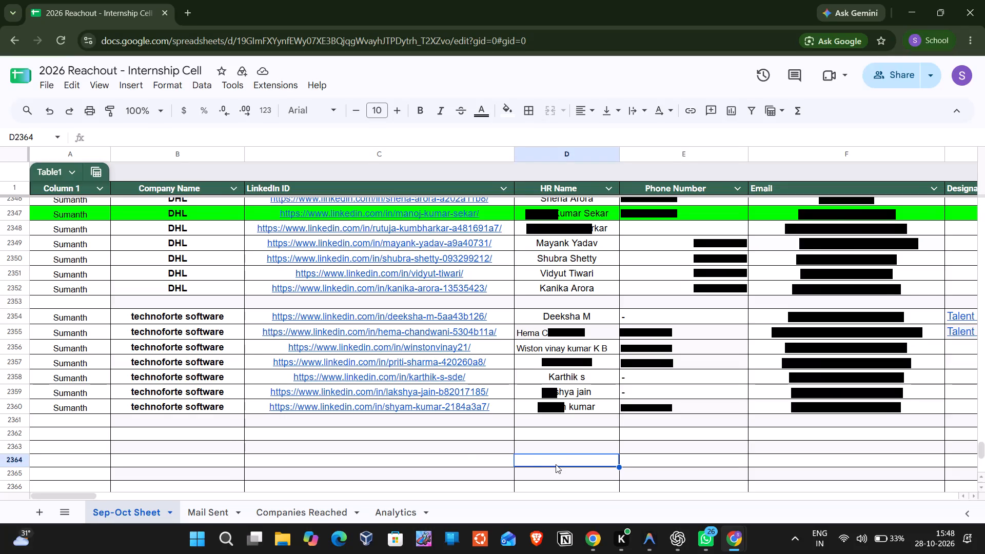
pyautogui.hscroll(-4, 556, 464)
pyautogui.hscroll(1, 556, 464)
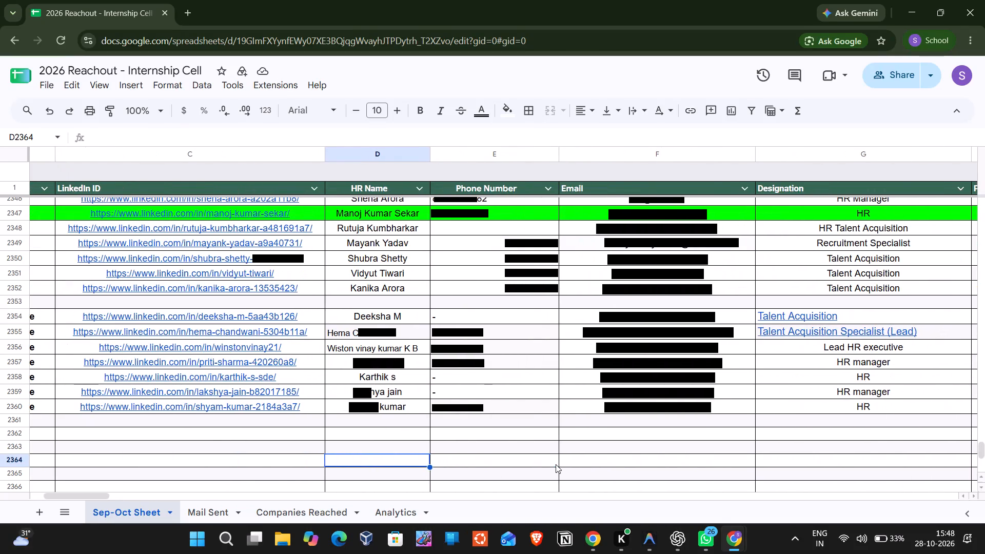
pyautogui.hscroll(8, 556, 464)
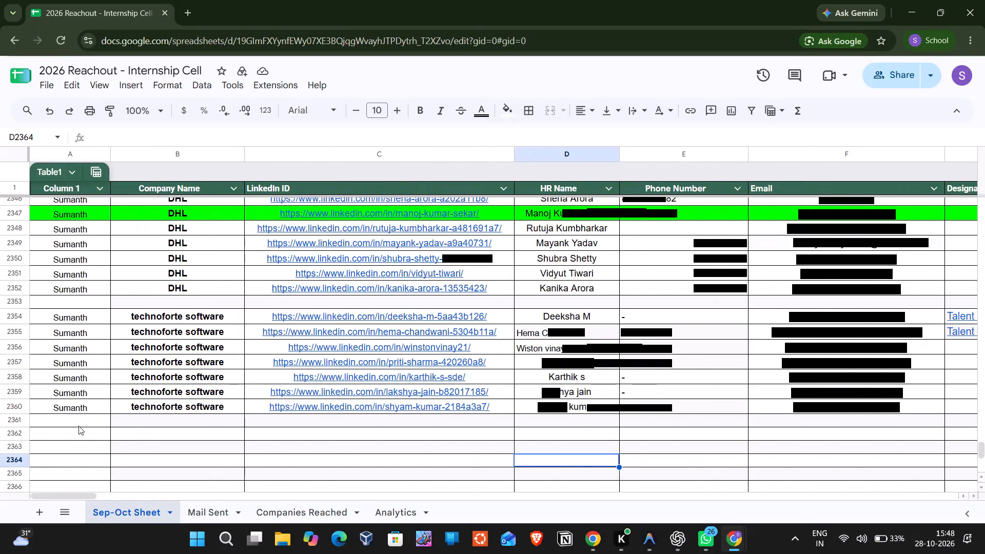
pyautogui.click(92, 419)
pyautogui.scroll(5, 92, 419)
pyautogui.scroll(-5, 92, 419)
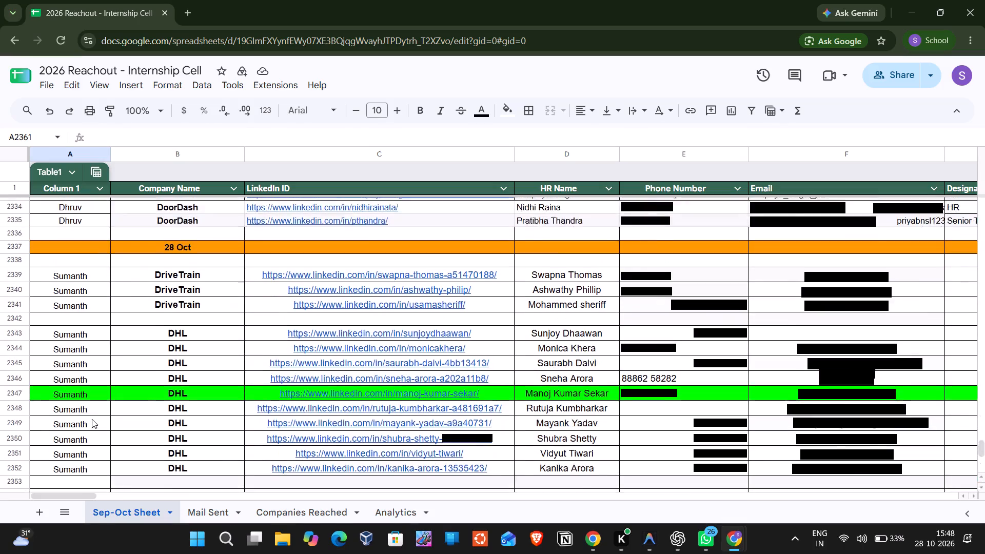
pyautogui.hscroll(2, 92, 419)
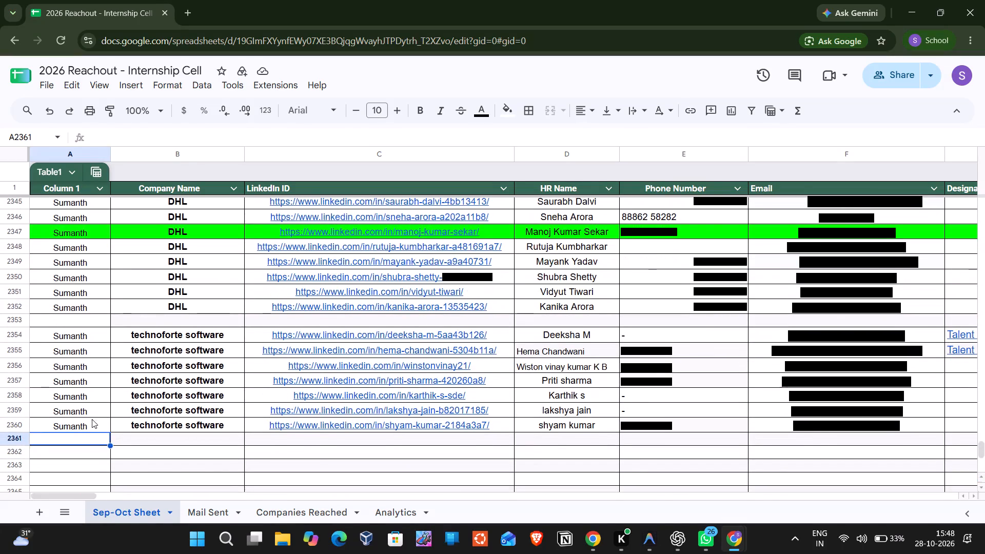
pyautogui.click(574, 439)
pyautogui.hscroll(-5, 574, 439)
pyautogui.hscroll(1, 574, 439)
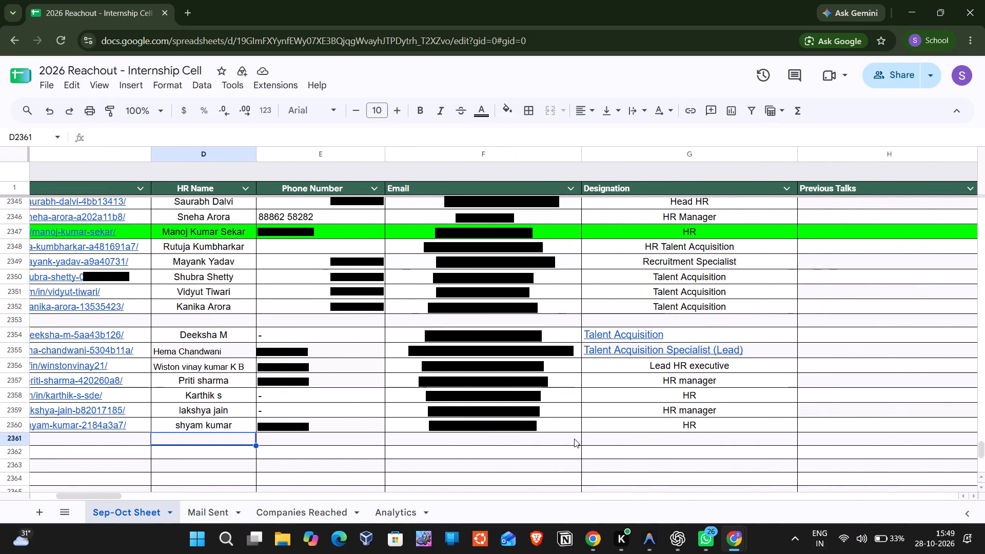
pyautogui.hscroll(7, 574, 439)
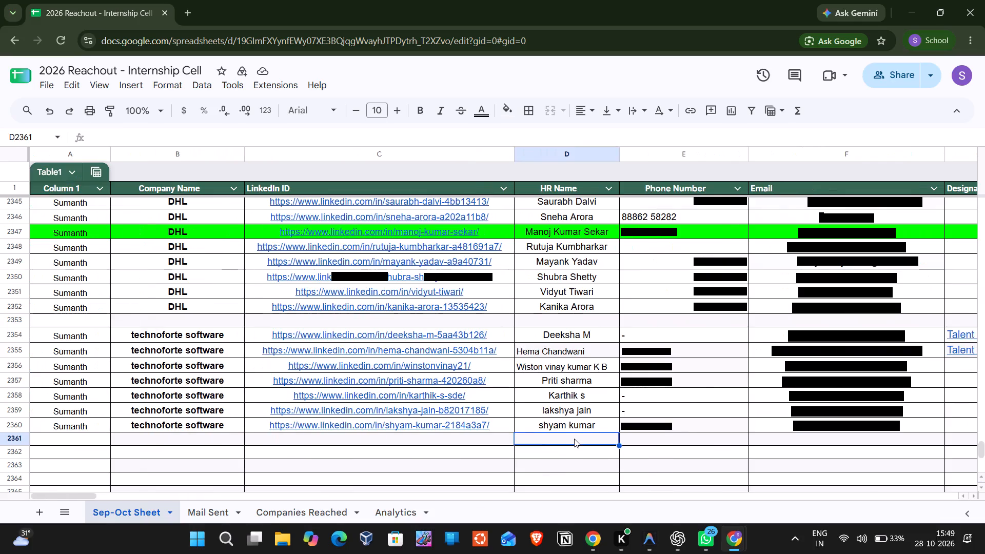
# Record "they are not hiring currently" as the Response from Hr for the technoforte software Talent Acquisition Specialist (Lead) in row 2355.
pyautogui.hscroll(-5, 574, 439)
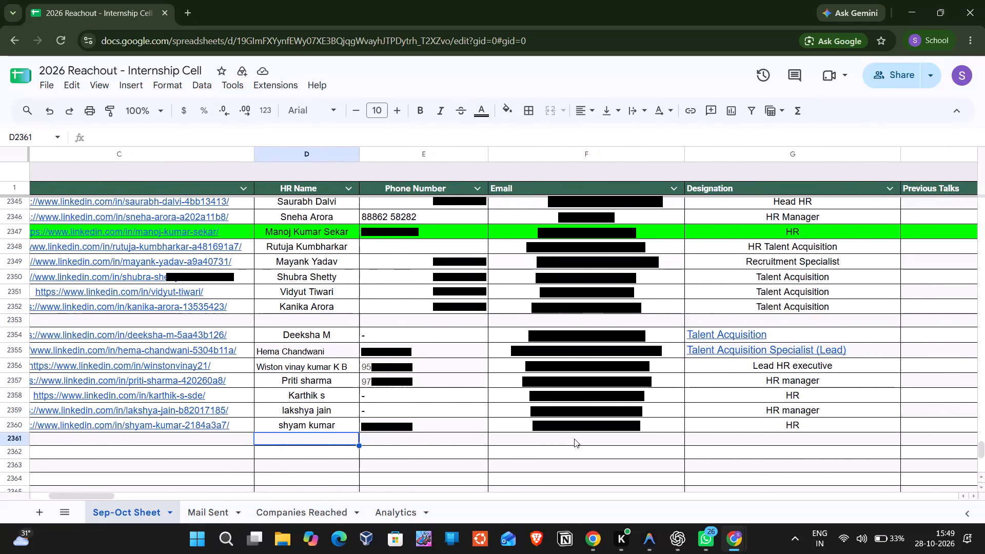
pyautogui.hscroll(-4, 715, 402)
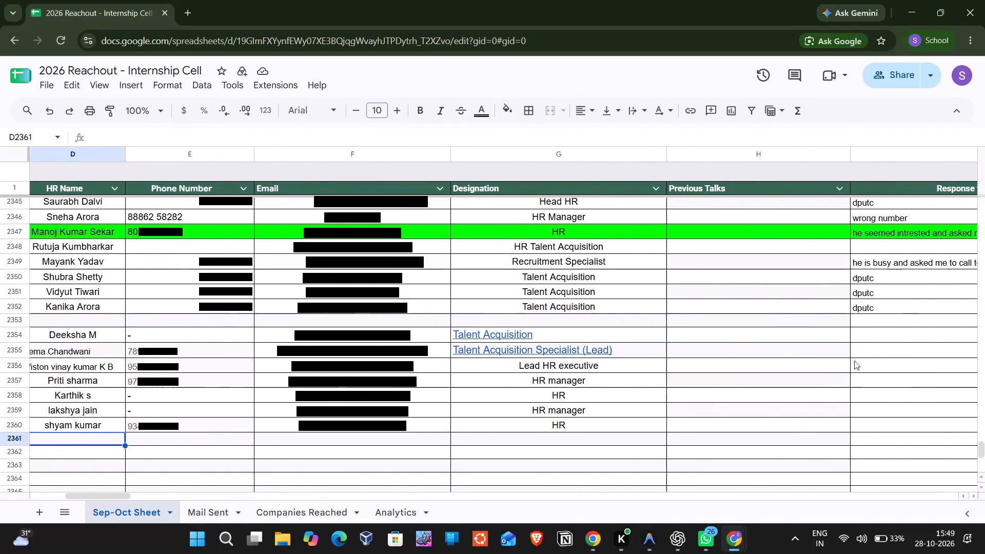
pyautogui.click(884, 348)
pyautogui.doubleClick(884, 348)
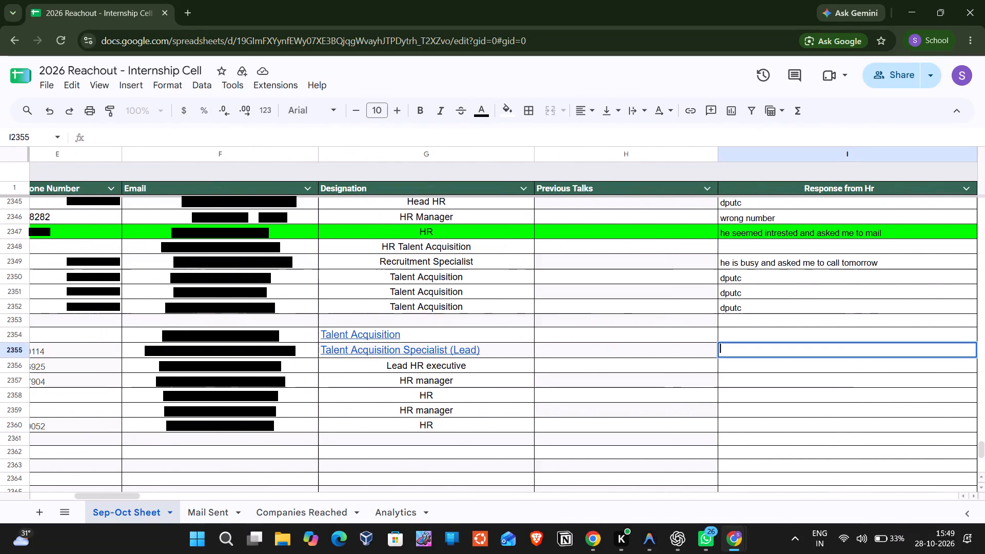
pyautogui.click(815, 366)
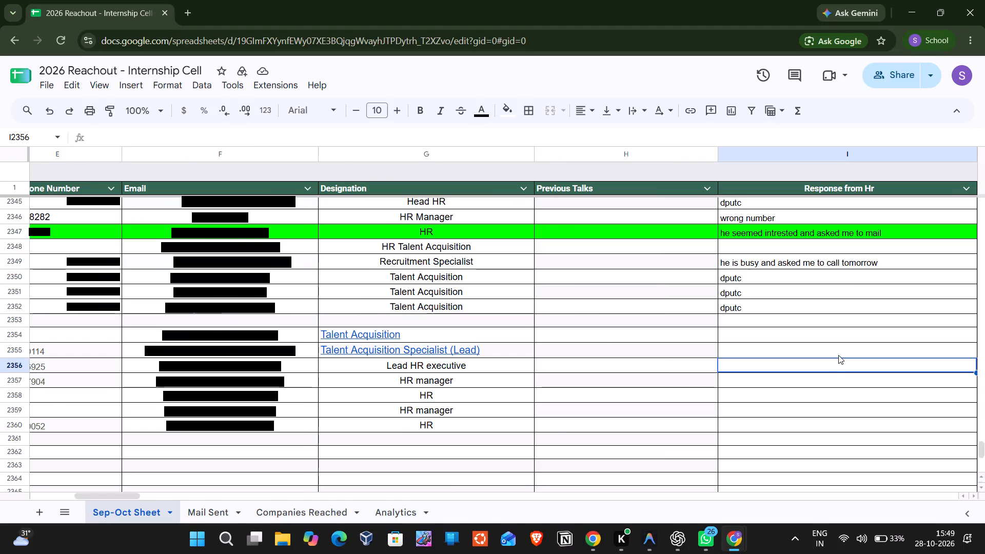
pyautogui.doubleClick(838, 355)
pyautogui.click(792, 361)
pyautogui.doubleClick(748, 348)
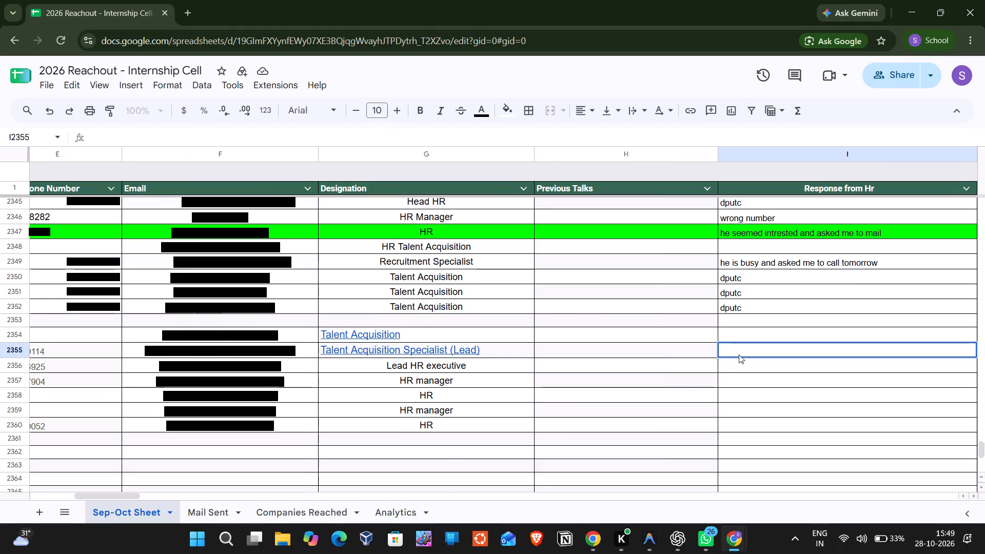
pyautogui.click(726, 361)
pyautogui.click(749, 349)
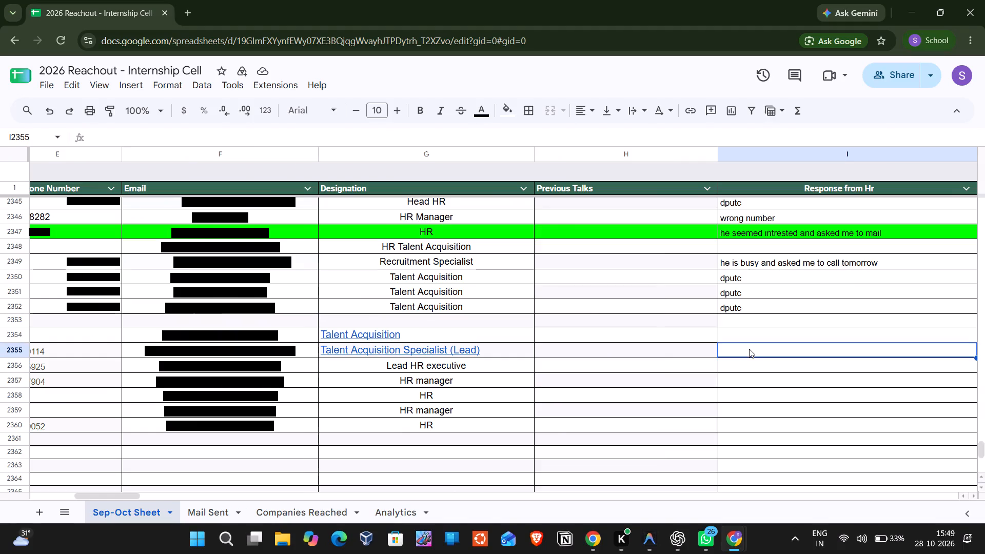
pyautogui.doubleClick(749, 349)
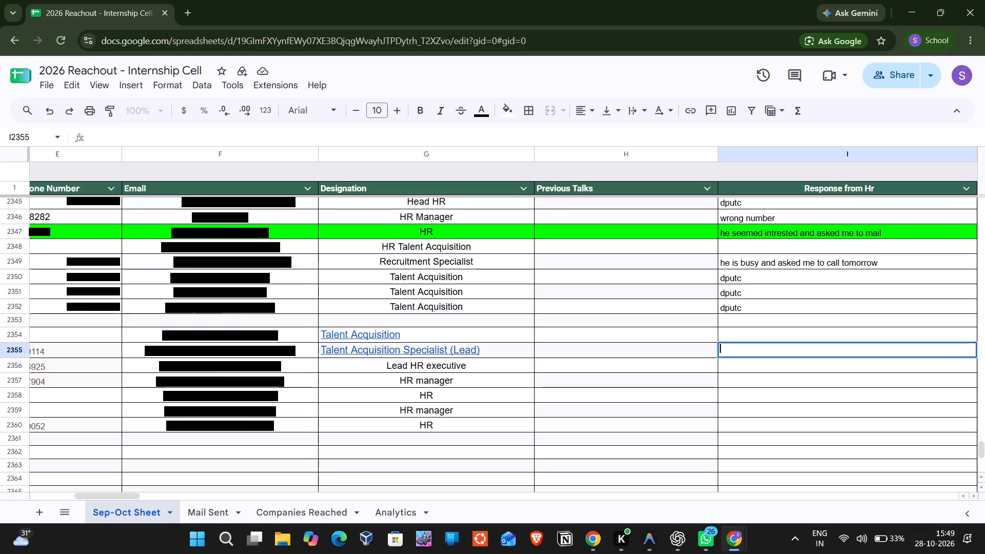
pyautogui.write('they arenot')
pyautogui.press('space')
pyautogui.press('BackSpace')
pyautogui.press('BackSpace')
pyautogui.press('BackSpace')
pyautogui.press('BackSpace')
pyautogui.press('space')
pyautogui.write('not hiring current;')
pyautogui.press('BackSpace')
pyautogui.write('ly')
pyautogui.press('Return')
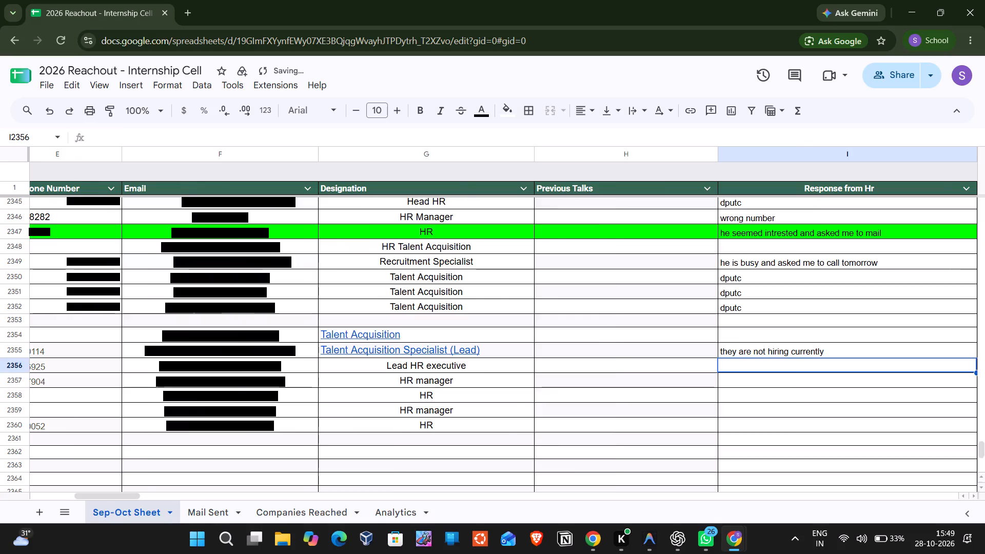
# Open the Response from Hr cell for the technoforte software Lead HR executive in row 2356 and check that contact's details.
pyautogui.hscroll(1, 749, 349)
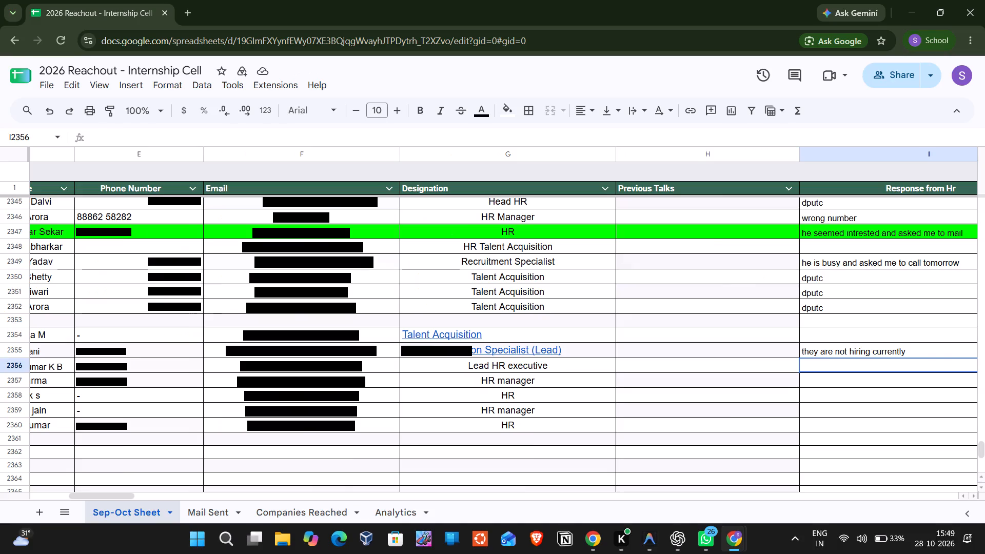
pyautogui.hscroll(1, 749, 349)
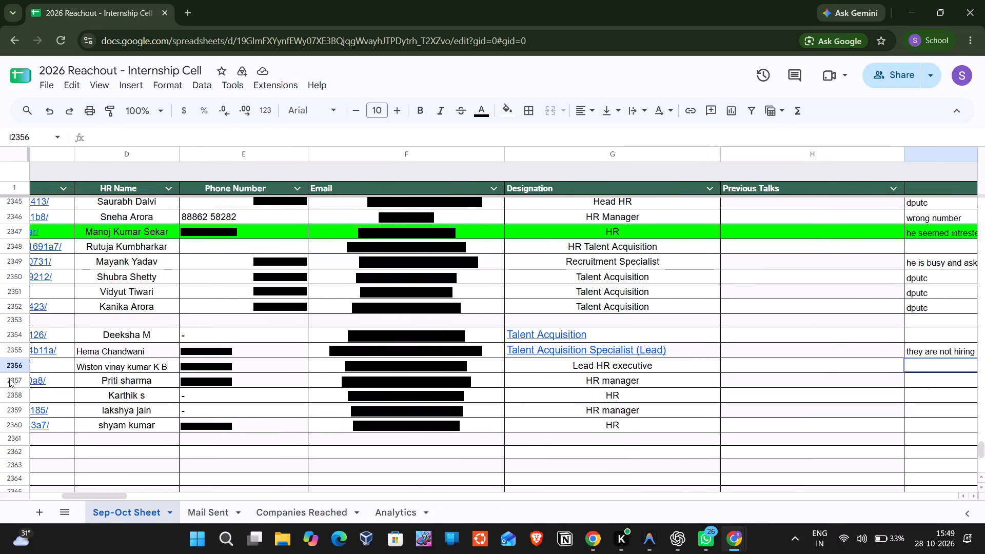
pyautogui.click(0, 367)
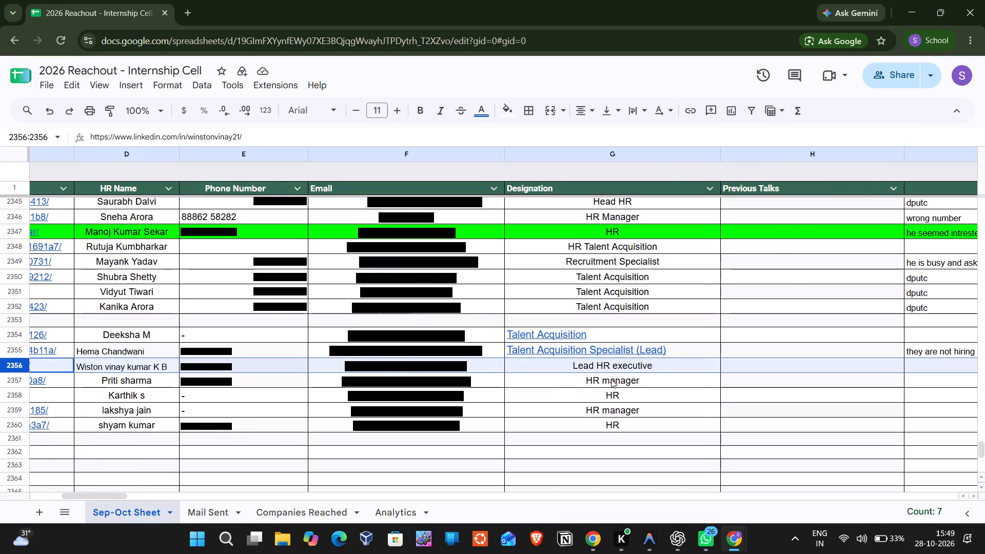
pyautogui.hscroll(-2, 611, 379)
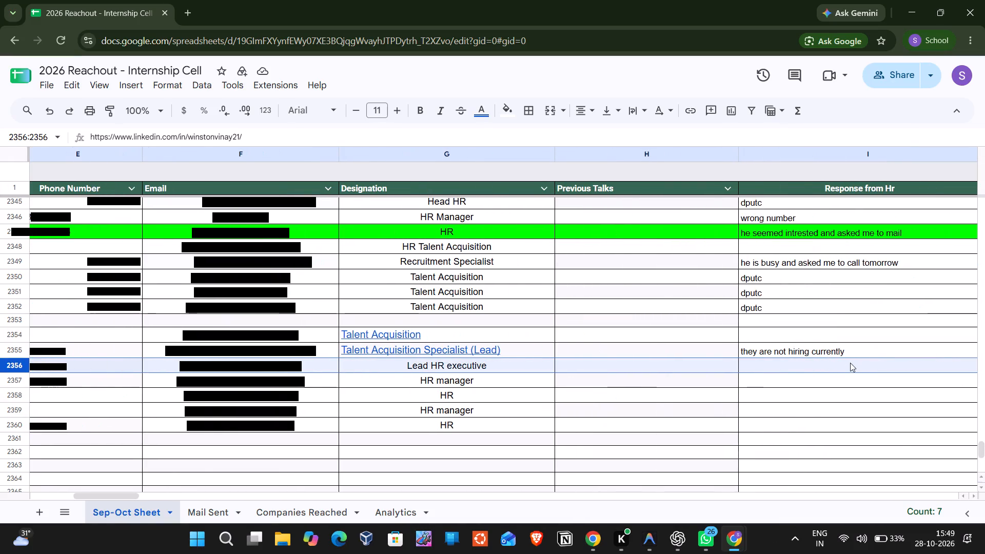
pyautogui.click(850, 363)
pyautogui.doubleClick(850, 363)
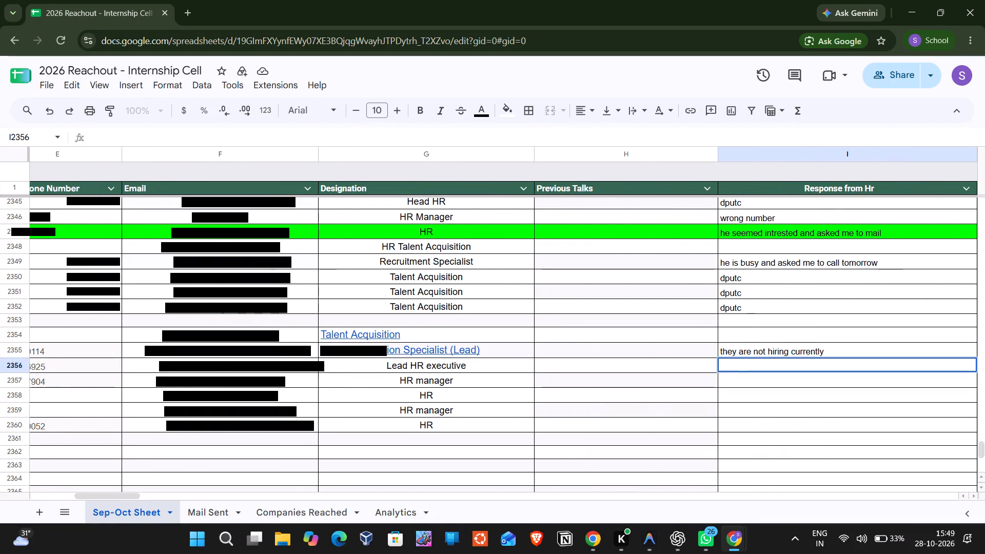
pyautogui.hscroll(2, 850, 363)
pyautogui.hscroll(2, 756, 393)
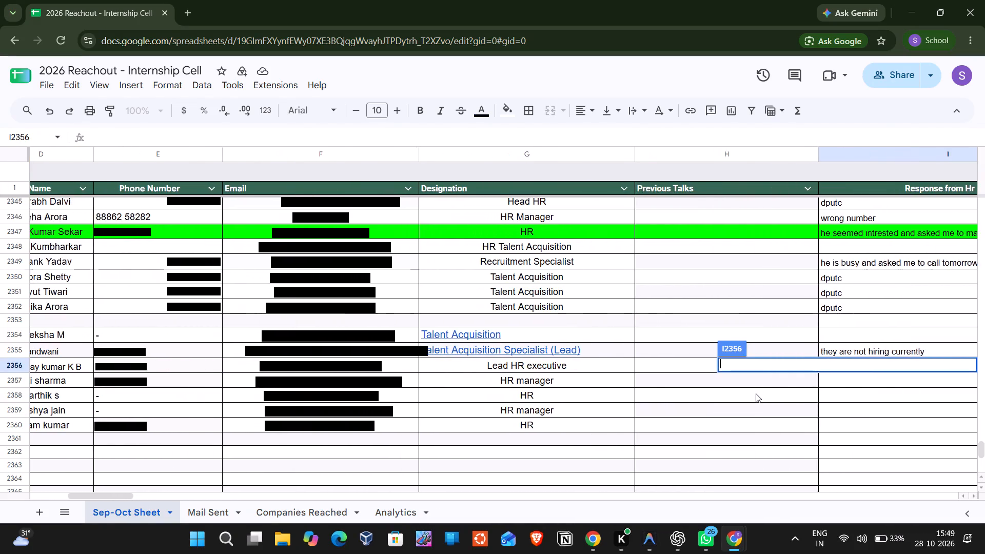
pyautogui.hscroll(5, 756, 393)
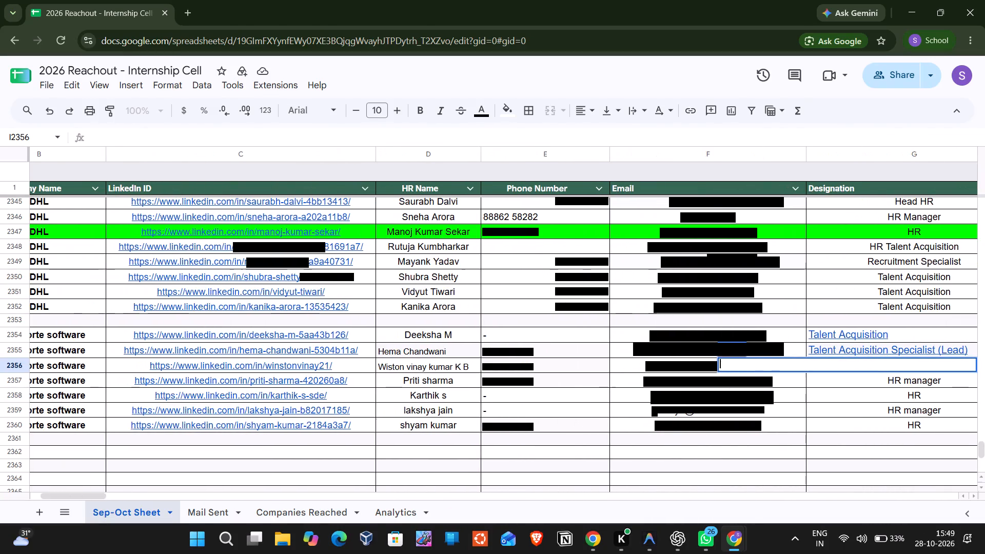
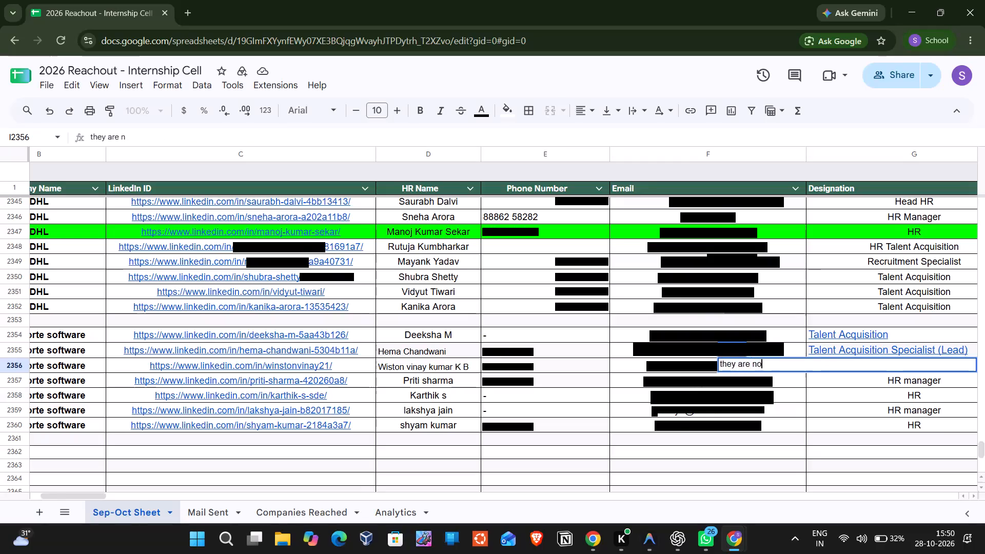
# Record "they are not hiring this year" as the Response from Hr for the technoforte software Lead HR executive in row 2356.
pyautogui.press('space')
pyautogui.write('hiring this year,')
pyautogui.press('space')
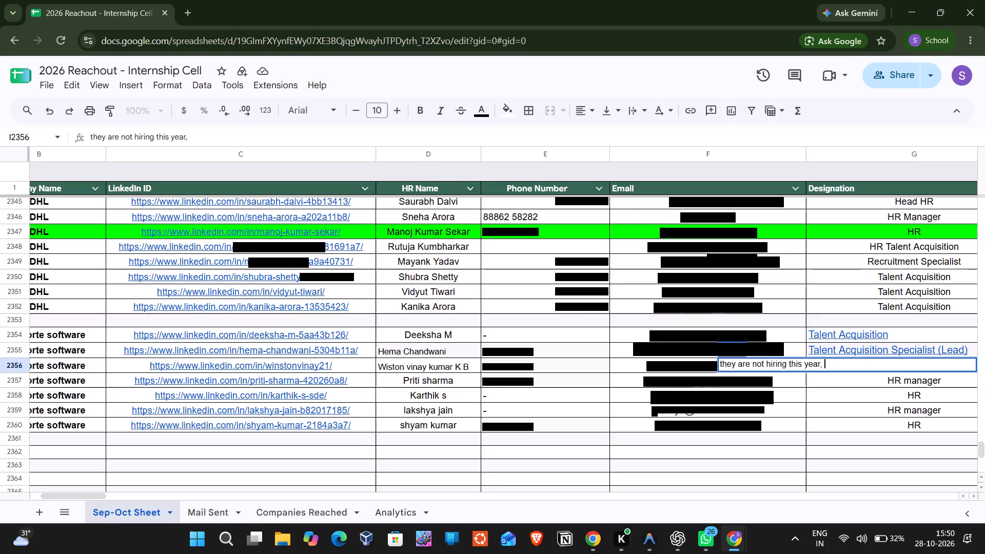
pyautogui.press('Delete')
pyautogui.press('Delete')
pyautogui.press('Delete')
pyautogui.press('Delete')
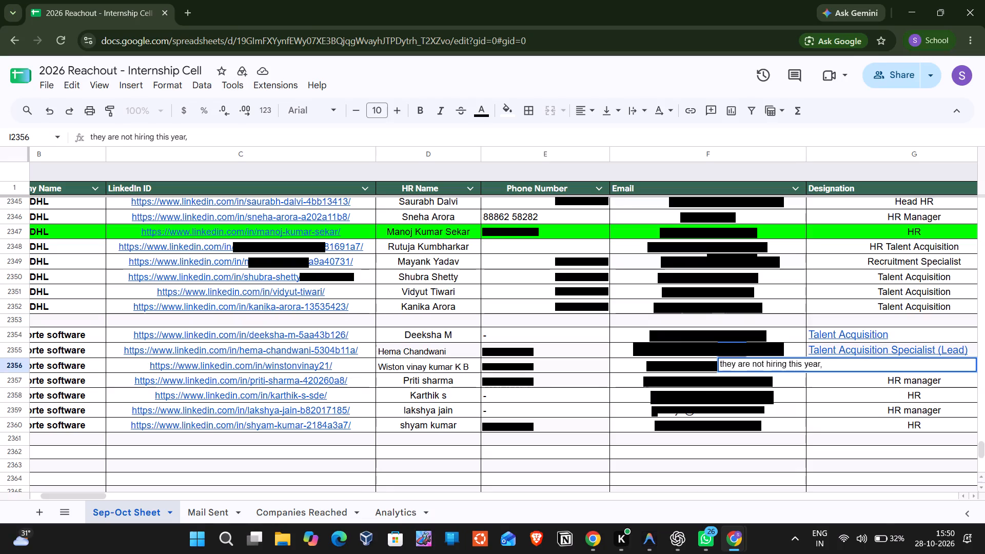
pyautogui.press('BackSpace')
pyautogui.press('BackSpace')
pyautogui.press('Return')
# Examine the remaining technoforte software contacts and the earlier DHL, DriveTrain, DoorDash, Zoko and Stellantis rows in the Sep-Oct Sheet.
pyautogui.scroll(2, 756, 393)
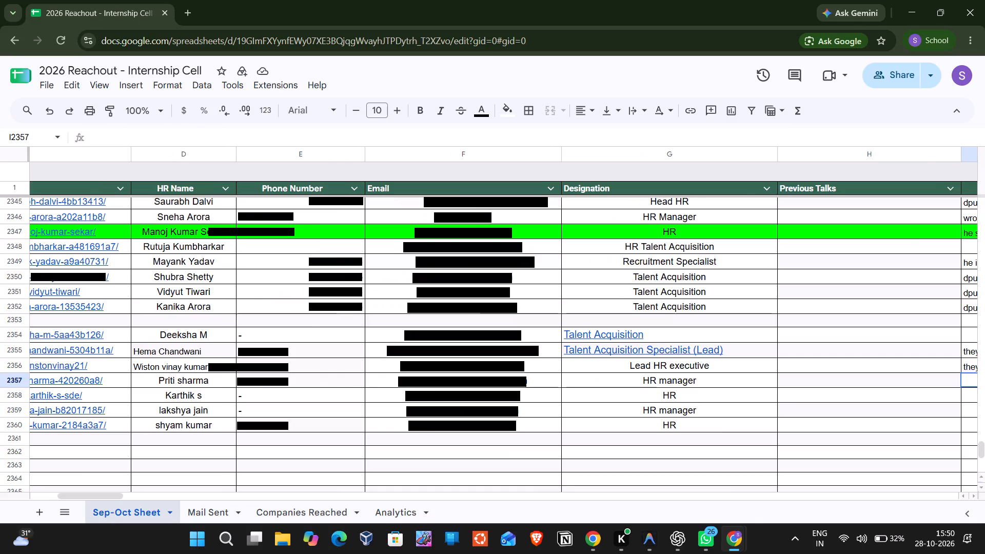
pyautogui.hscroll(7, 756, 393)
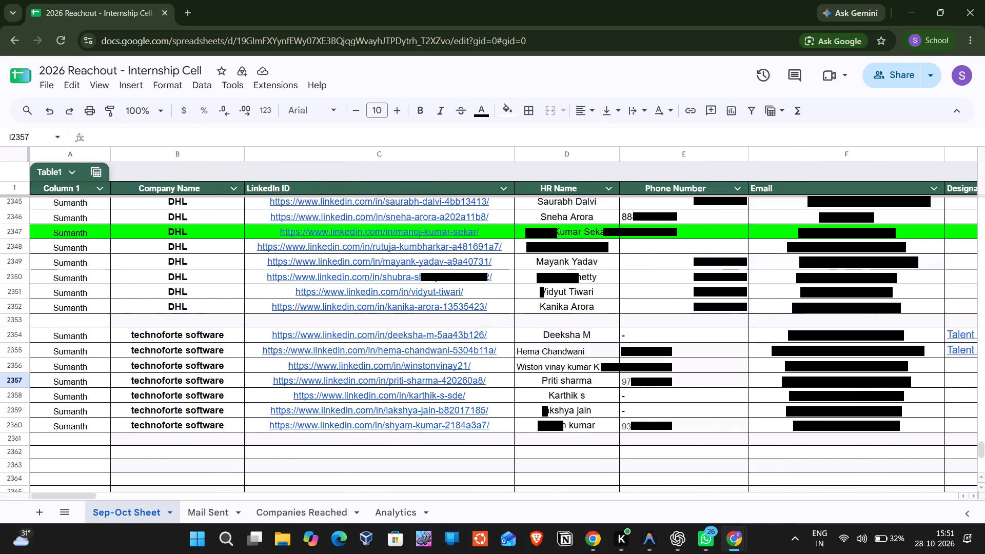
pyautogui.scroll(2, 756, 393)
pyautogui.hscroll(3, 756, 393)
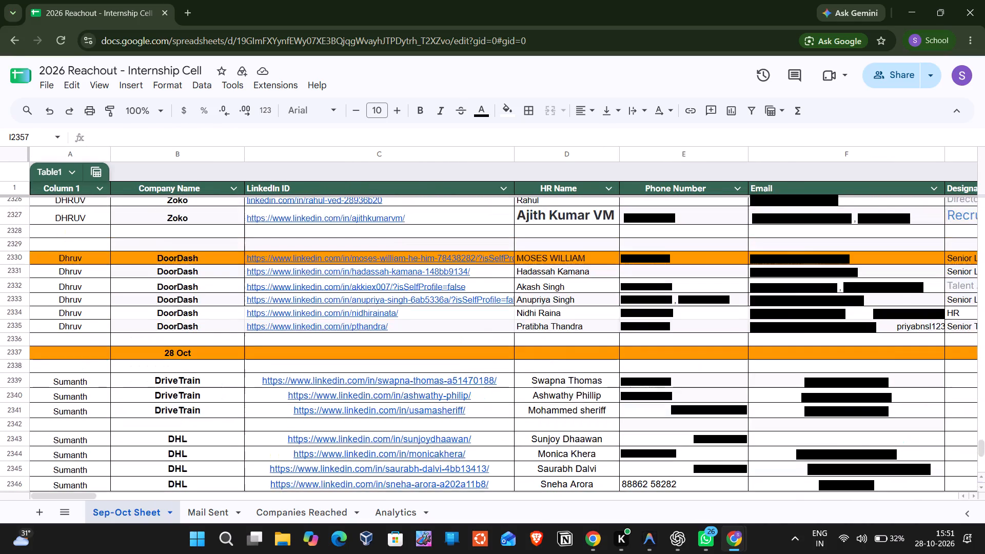
pyautogui.hscroll(2, 756, 393)
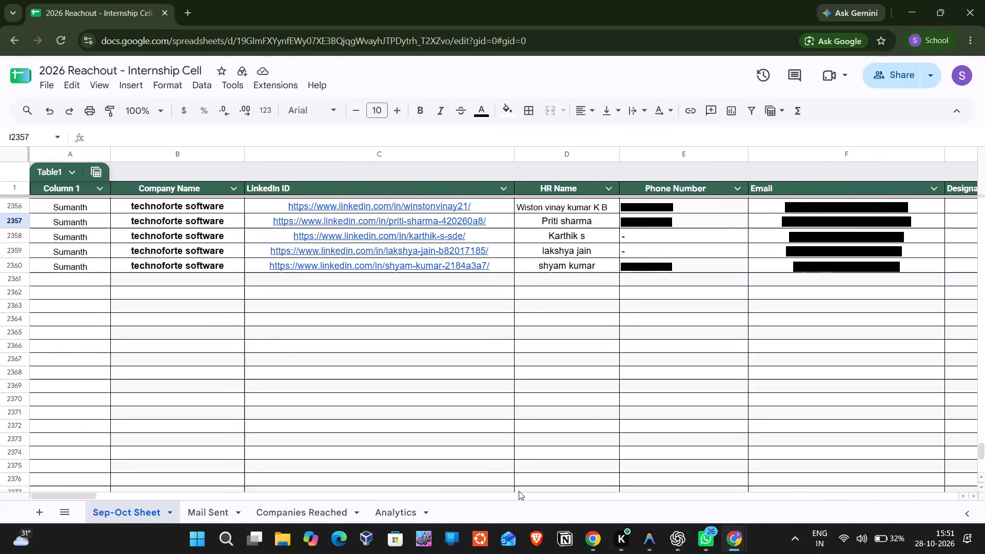
pyautogui.hscroll(2, 519, 491)
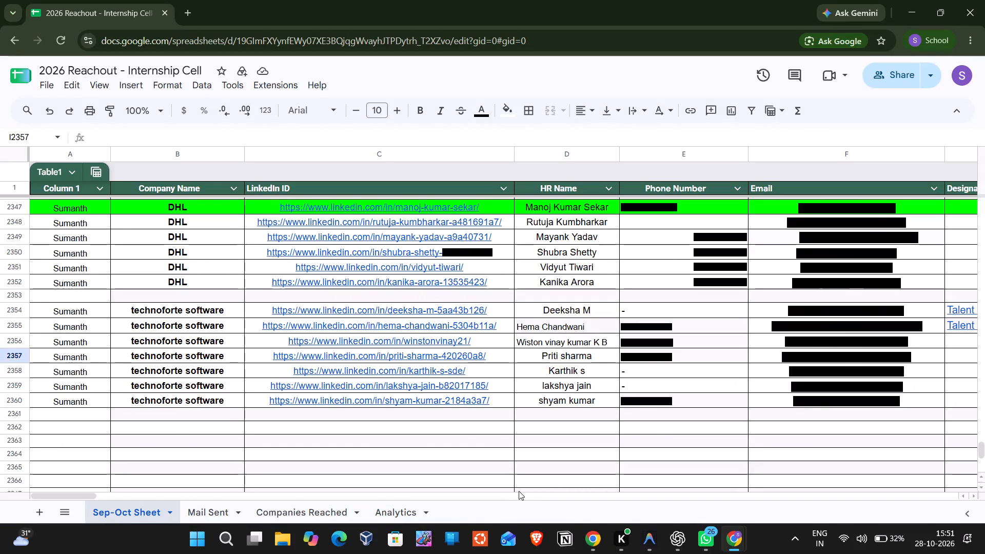
pyautogui.scroll(5, 519, 491)
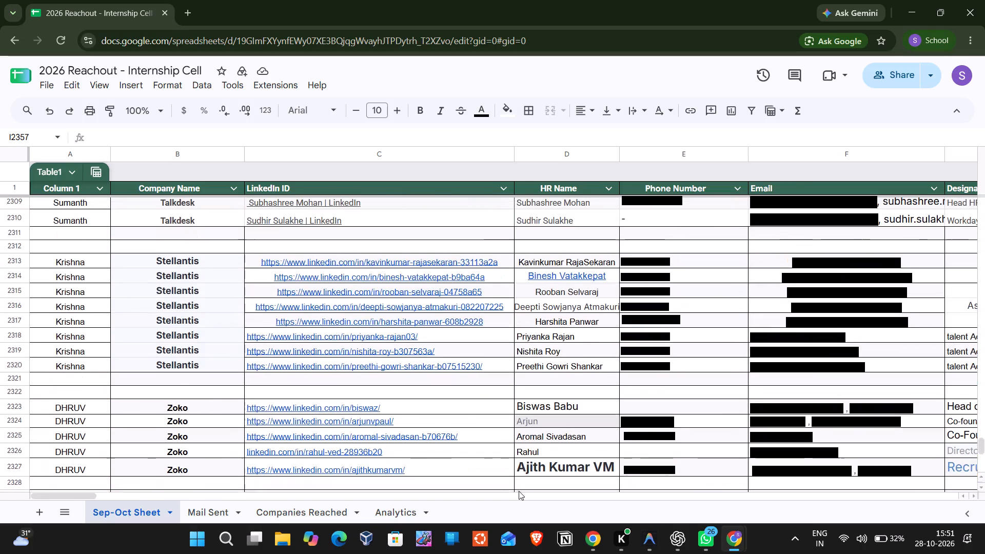
pyautogui.scroll(1, 519, 491)
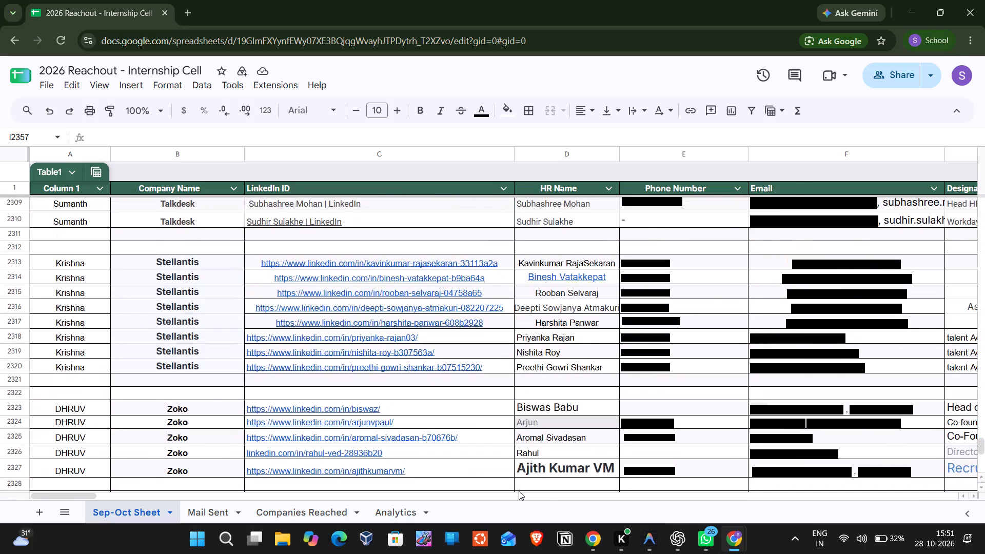
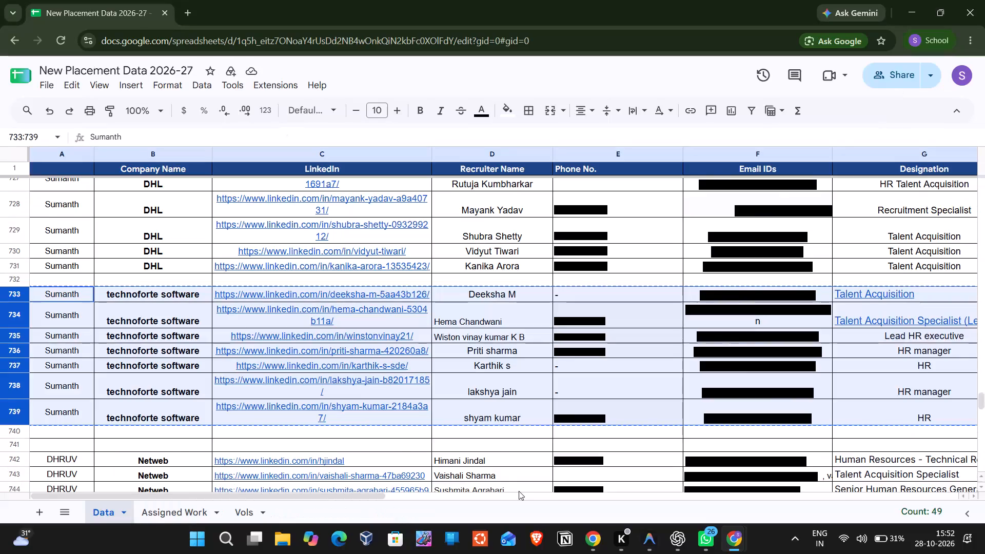
# Back in the Sep-Oct Sheet, record "not hiring this year" as the Response from Hr for the technoforte software HR manager in row 2357.
pyautogui.scroll(-1, 519, 491)
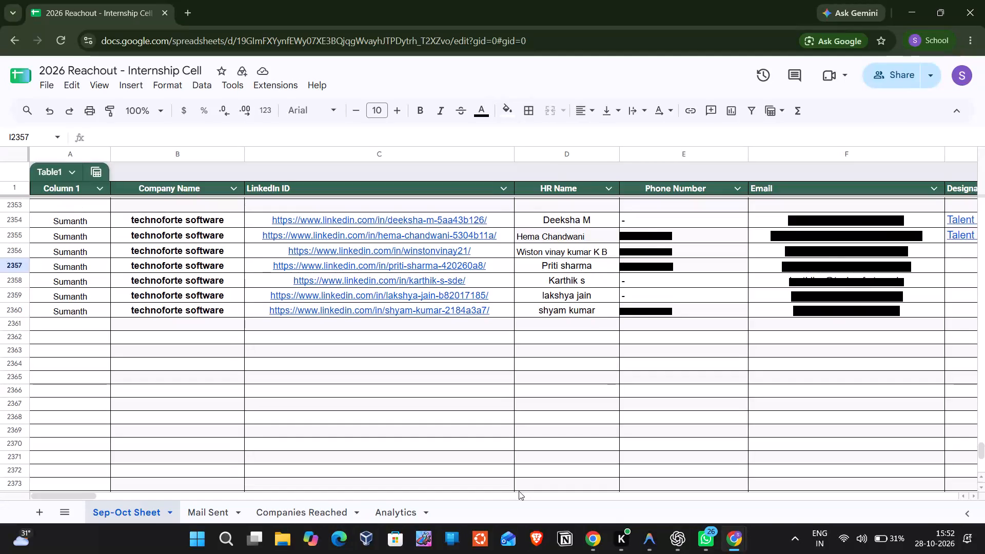
pyautogui.hscroll(-7, 519, 491)
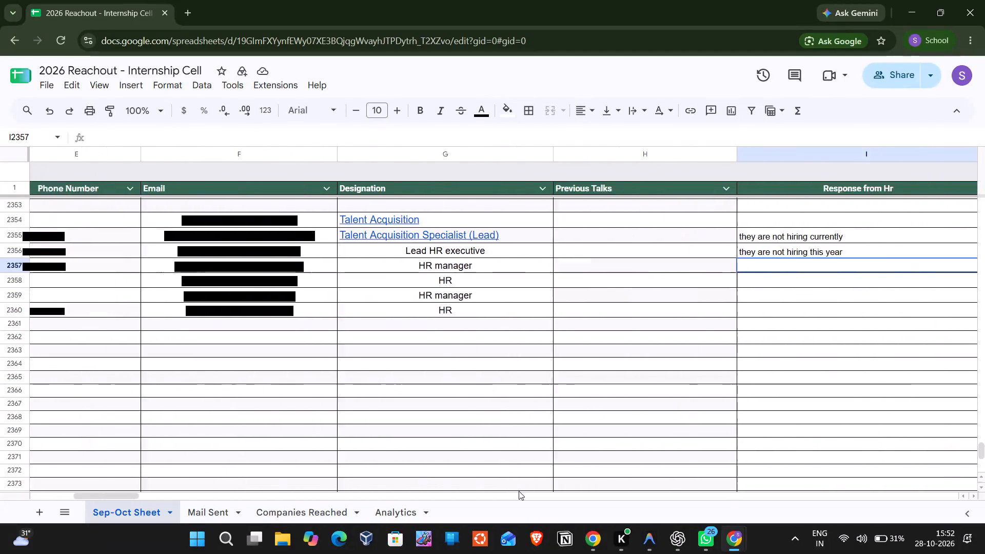
pyautogui.hscroll(-3, 519, 491)
pyautogui.hscroll(5, 519, 491)
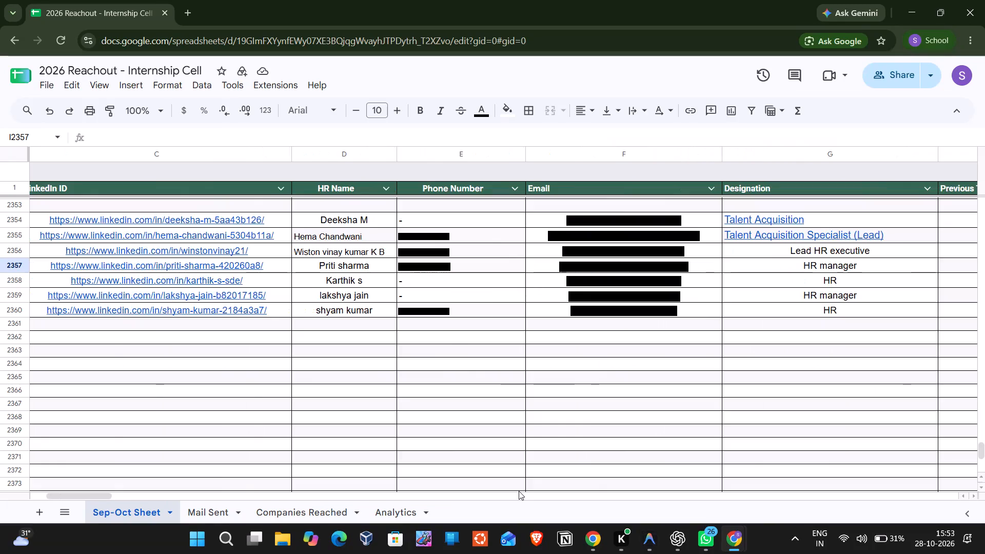
pyautogui.hscroll(-7, 519, 491)
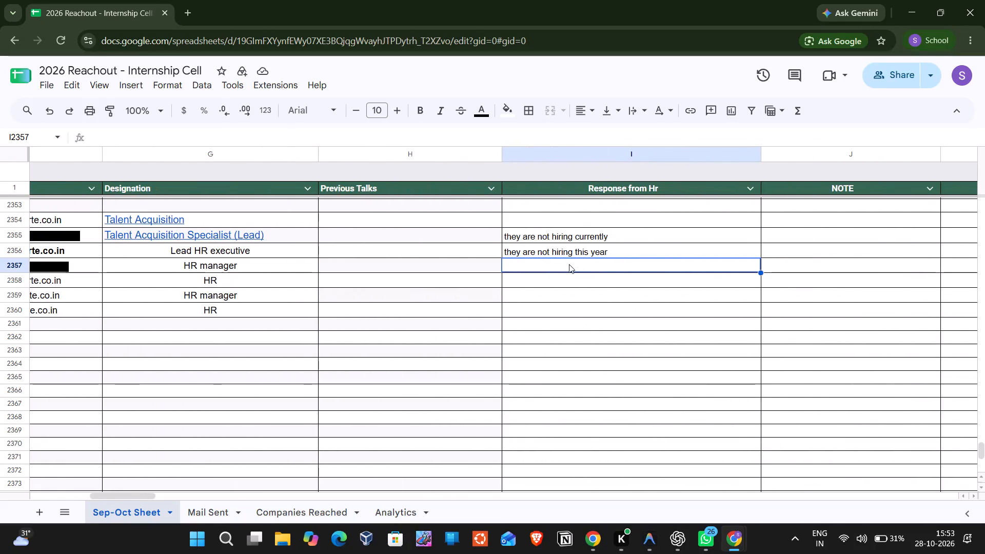
pyautogui.doubleClick(567, 264)
pyautogui.hscroll(5, 567, 264)
pyautogui.hscroll(1, 453, 348)
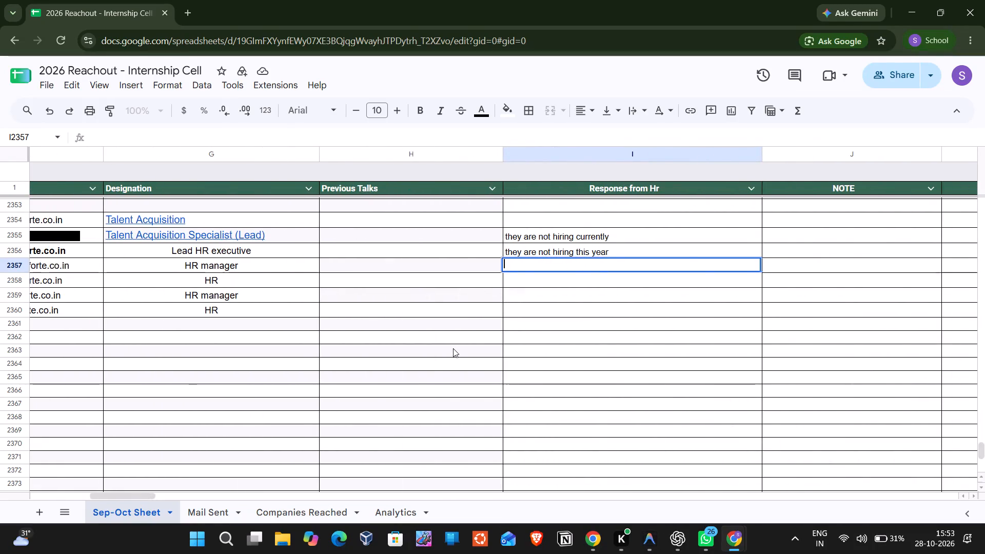
pyautogui.hscroll(7, 453, 348)
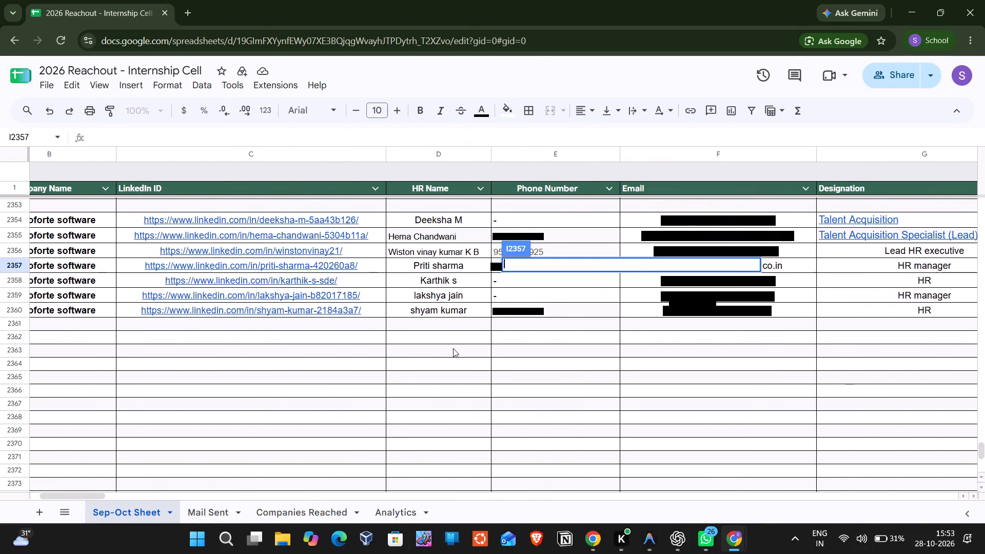
pyautogui.hscroll(1, 453, 348)
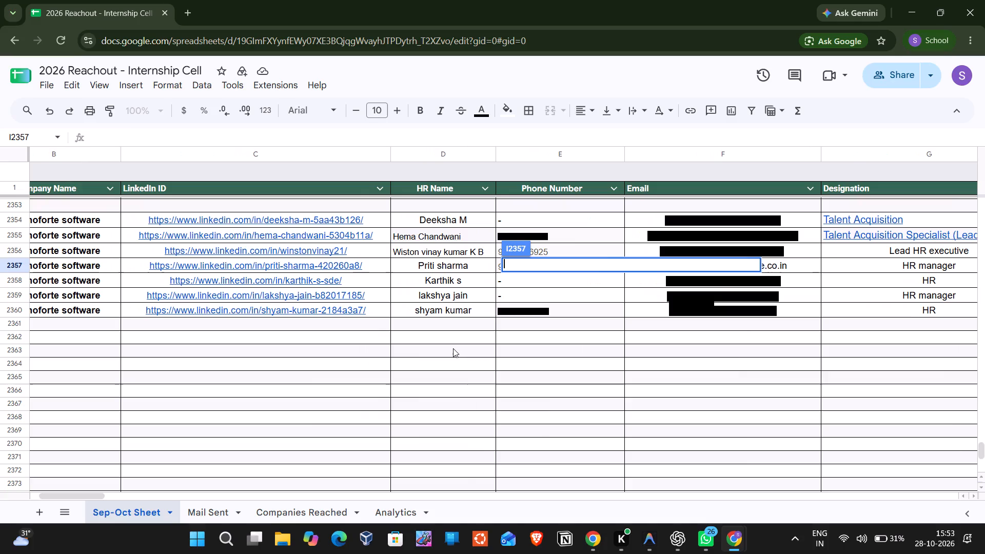
pyautogui.write('no')
pyautogui.write('t hiring this year')
pyautogui.press('Return')
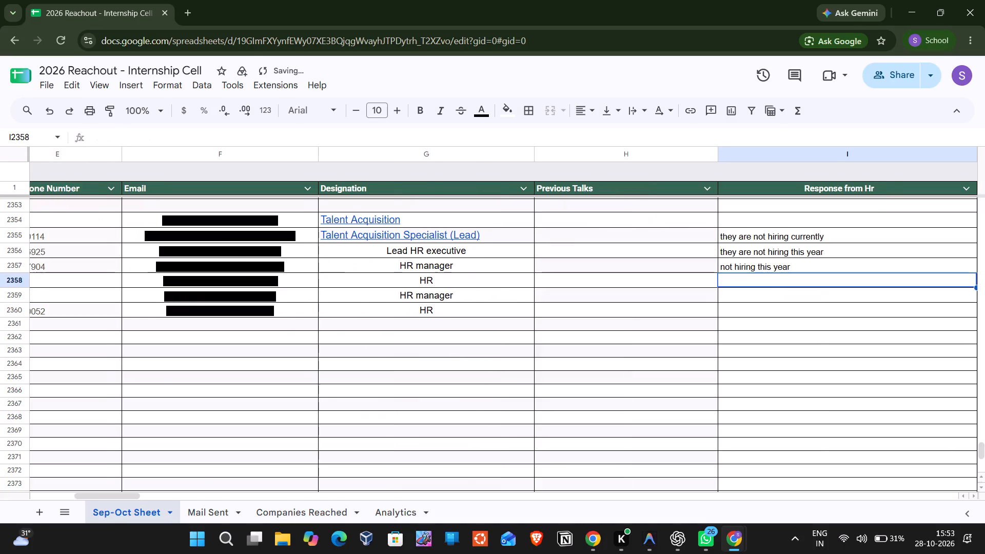
# Skip rows 2358 and 2359 and select the Response from Hr cell for the technoforte software HR in row 2360.
pyautogui.press('Return')
pyautogui.press('Return')
pyautogui.press('Return')
pyautogui.press('Return')
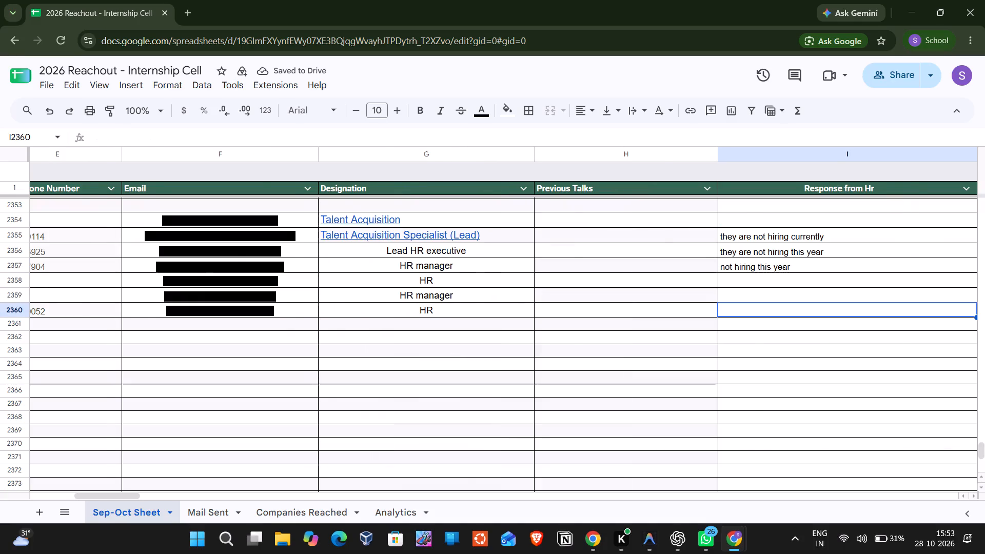
pyautogui.hscroll(3, 453, 348)
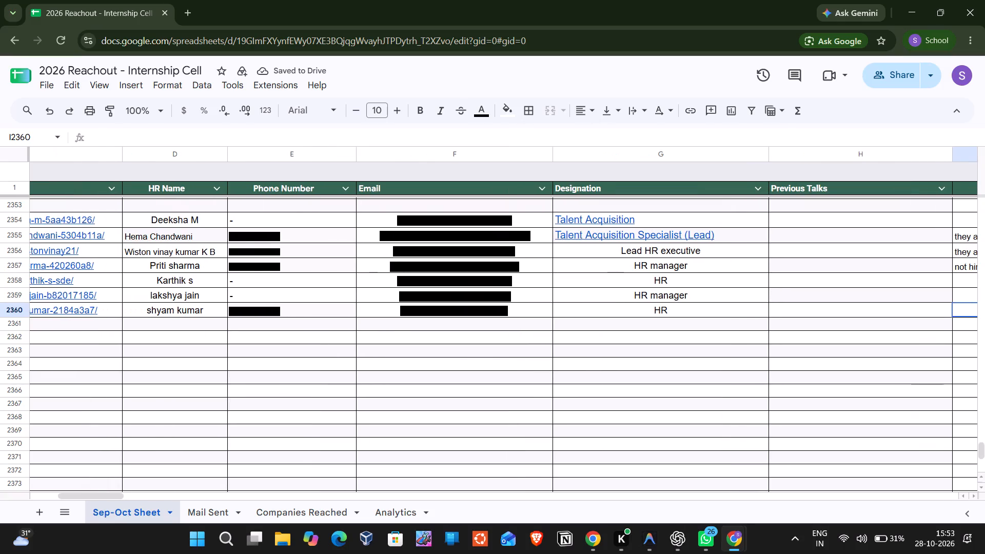
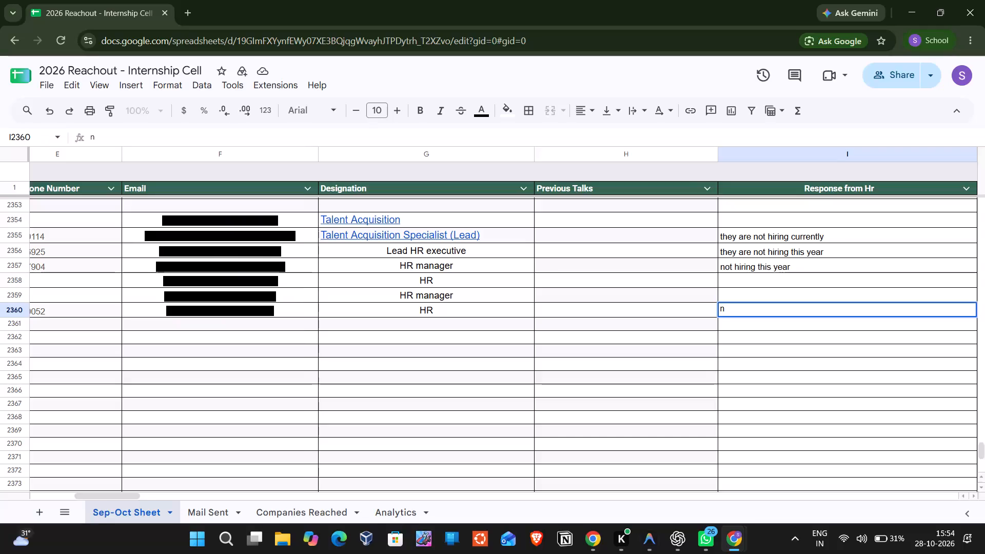
# Record "busy" as the Response from Hr for the technoforte software HR in row 2360.
pyautogui.press('BackSpace')
pyautogui.write('busy')
pyautogui.press('Return')
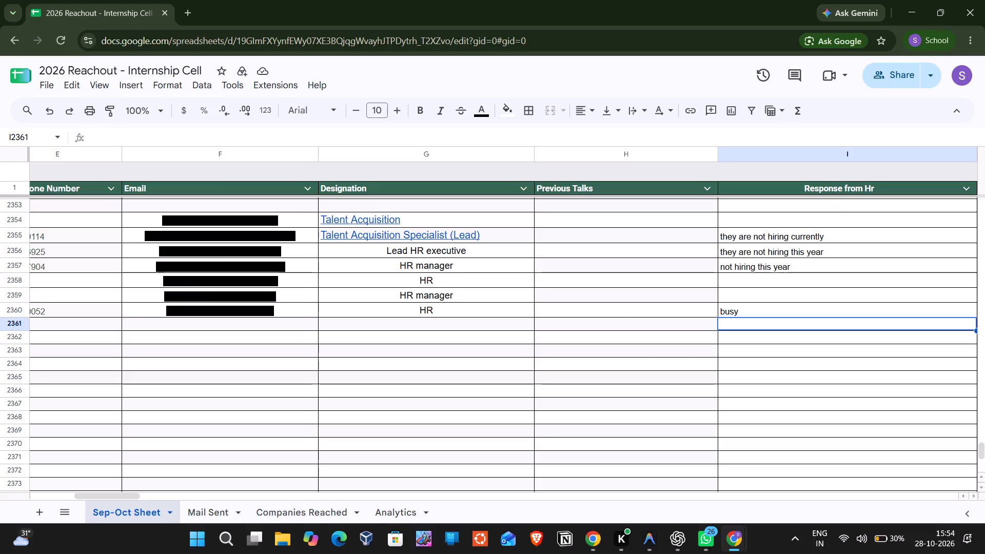
# Look through the Data sheet of New Placement Data 2026-27 for the next company to reach out to, cross-checking the Sep-Oct Sheet.
pyautogui.hscroll(7, 453, 348)
pyautogui.hotkey('alt', 'Tab')
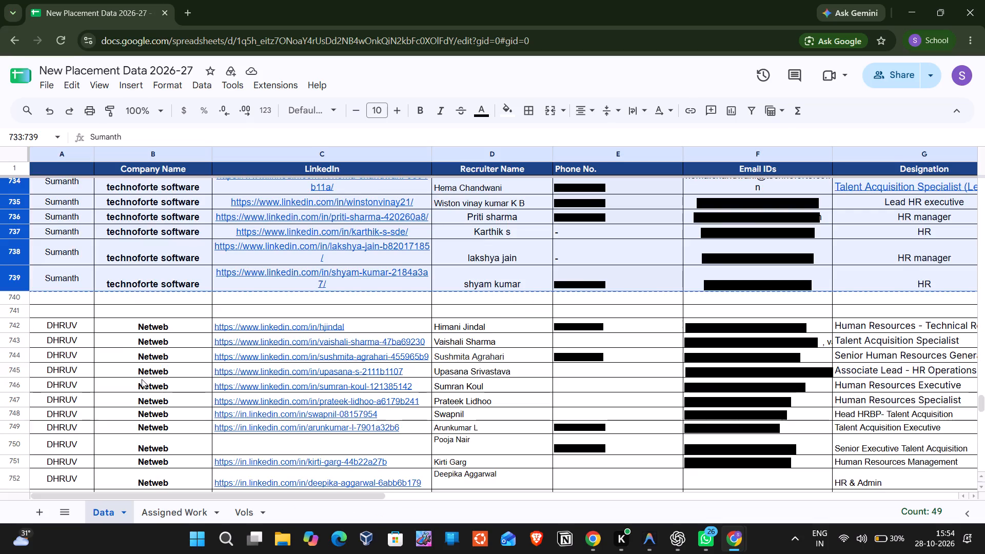
pyautogui.scroll(-8, 142, 379)
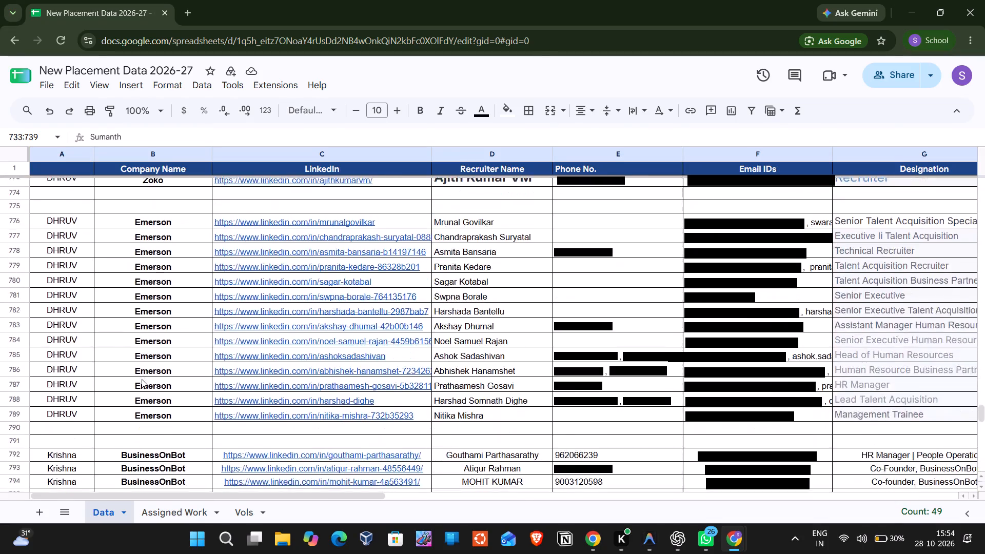
pyautogui.scroll(-3, 142, 379)
pyautogui.hscroll(1, 142, 379)
pyautogui.scroll(-2, 142, 379)
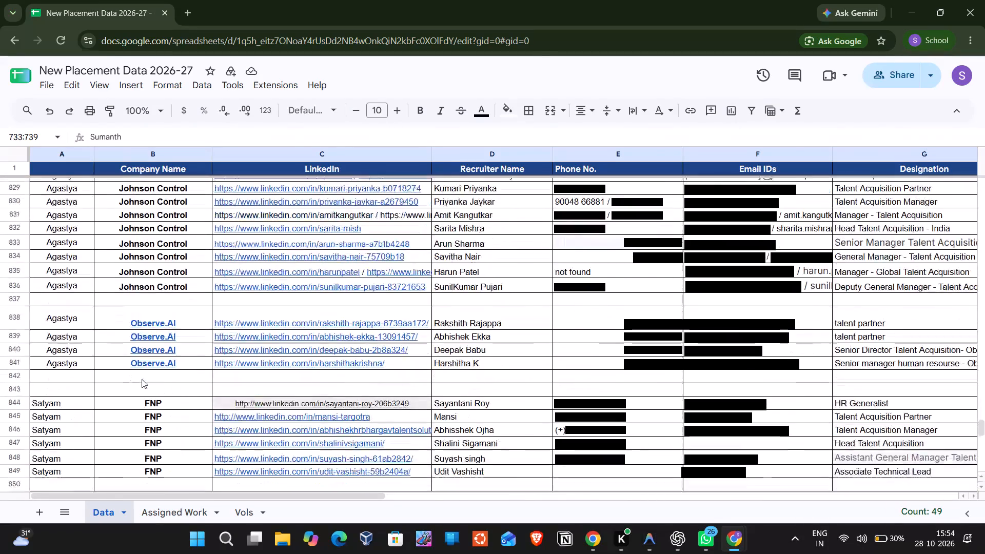
pyautogui.scroll(-4, 142, 379)
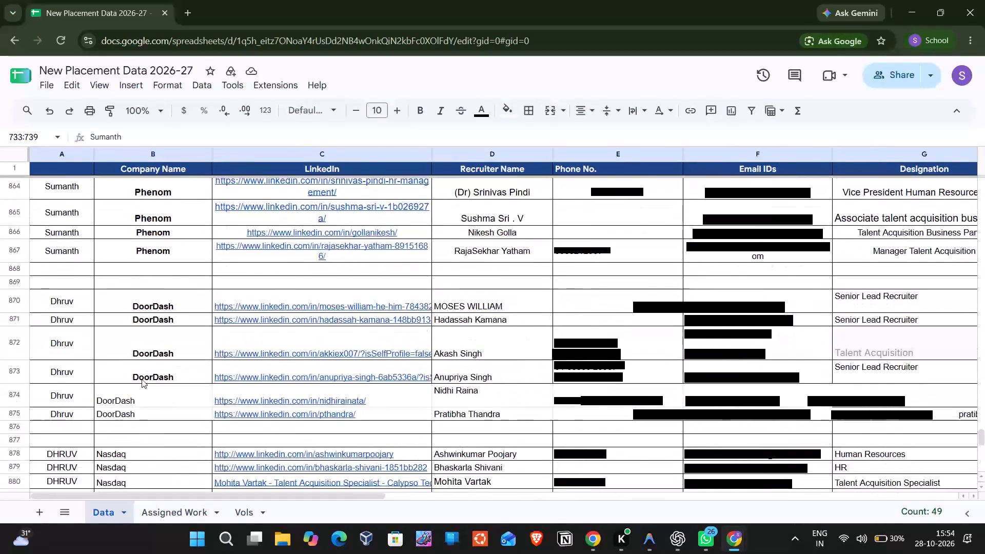
pyautogui.scroll(-3, 142, 379)
pyautogui.scroll(1, 142, 379)
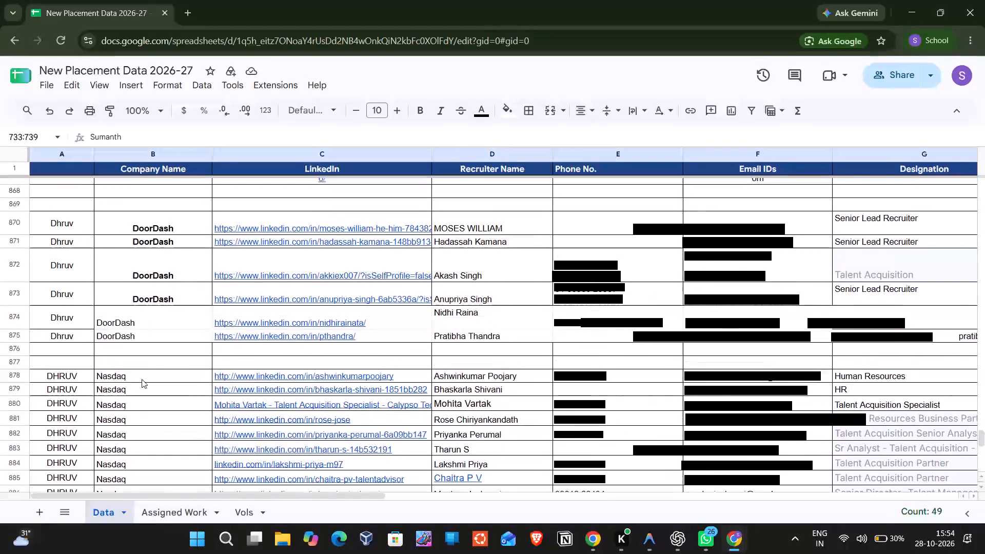
pyautogui.scroll(-1, 142, 379)
pyautogui.click(162, 476)
pyautogui.scroll(2, 162, 476)
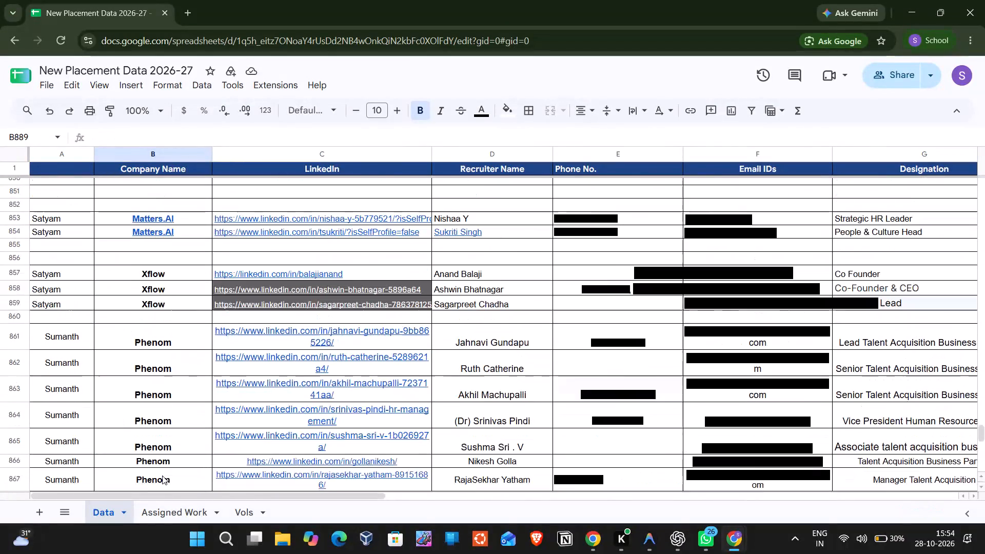
pyautogui.scroll(3, 162, 476)
pyautogui.hscroll(1, 162, 476)
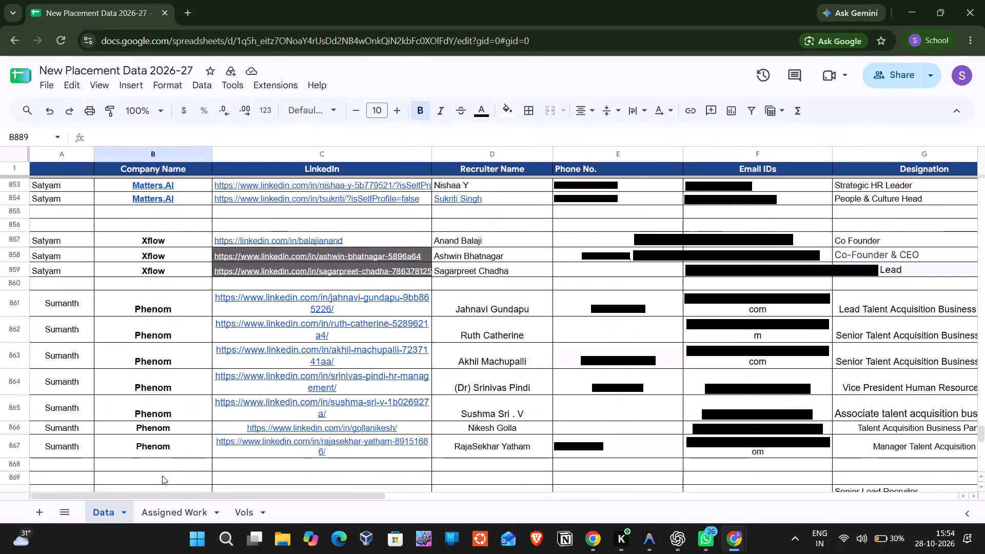
pyautogui.scroll(3, 162, 476)
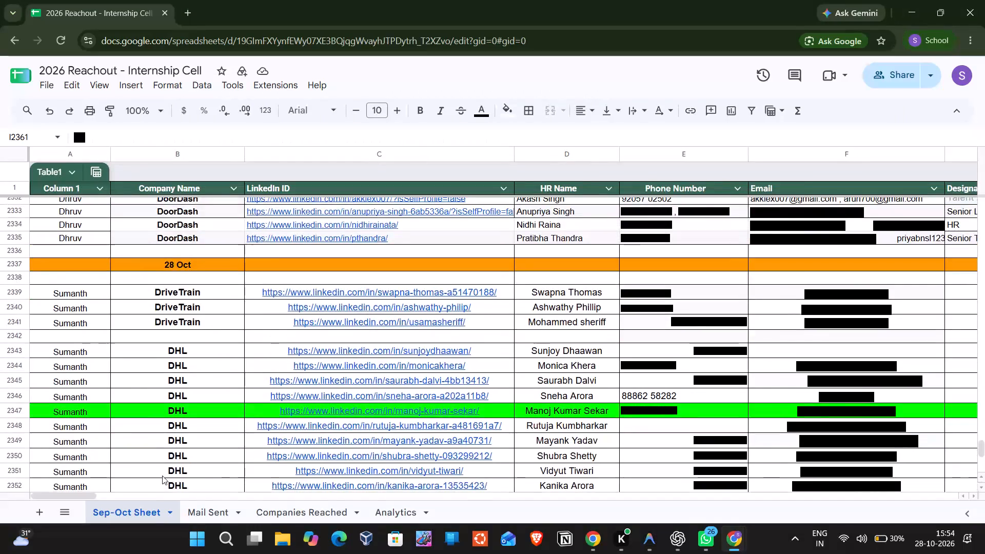
pyautogui.hscroll(2, 162, 476)
pyautogui.scroll(1, 162, 476)
pyautogui.hotkey('alt', 'Tab')
pyautogui.scroll(3, 241, 425)
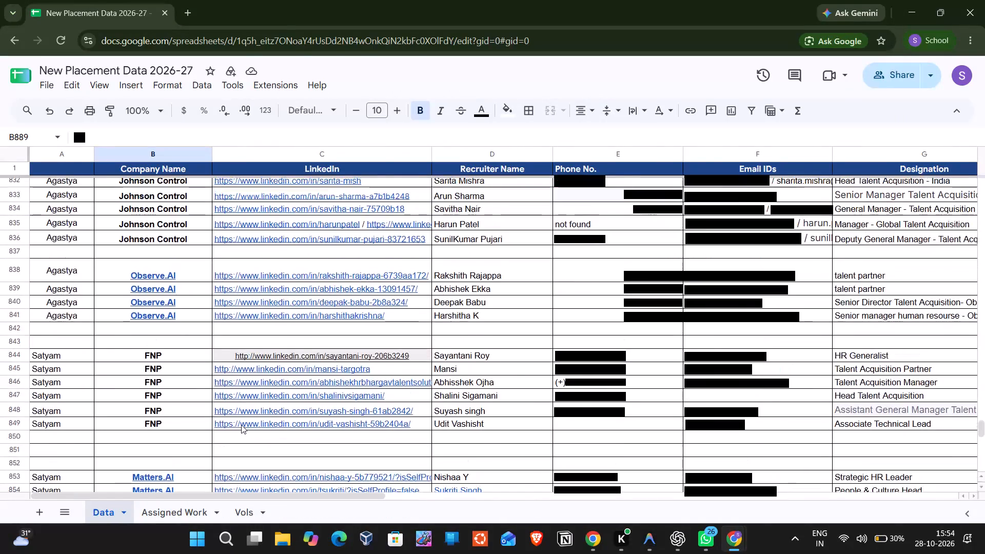
pyautogui.scroll(7, 241, 425)
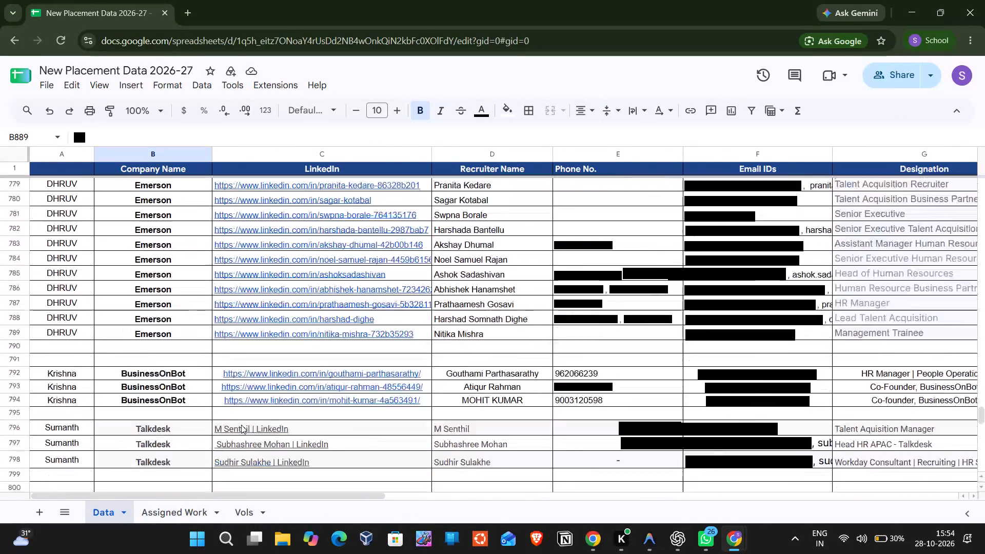
pyautogui.scroll(1, 241, 425)
pyautogui.hscroll(2, 241, 425)
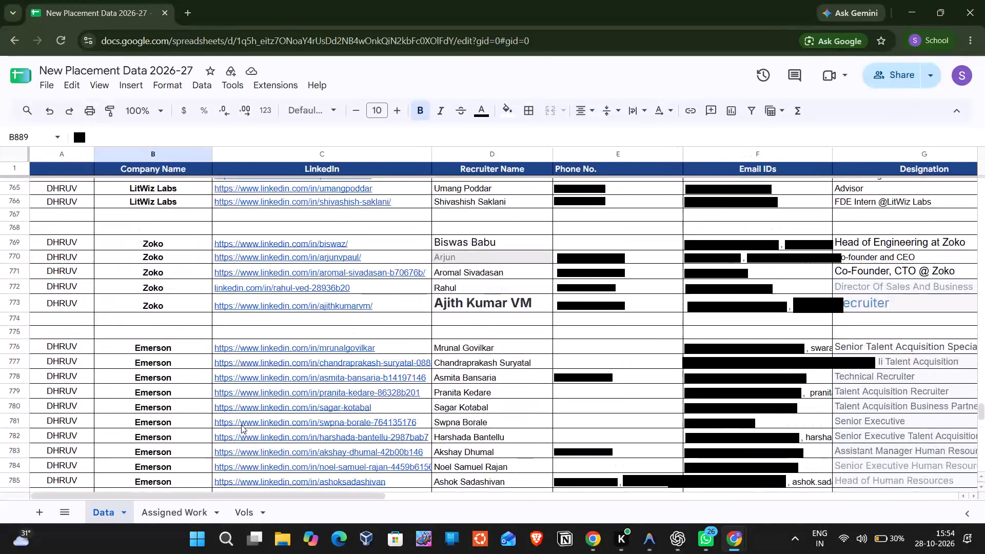
pyautogui.scroll(5, 241, 425)
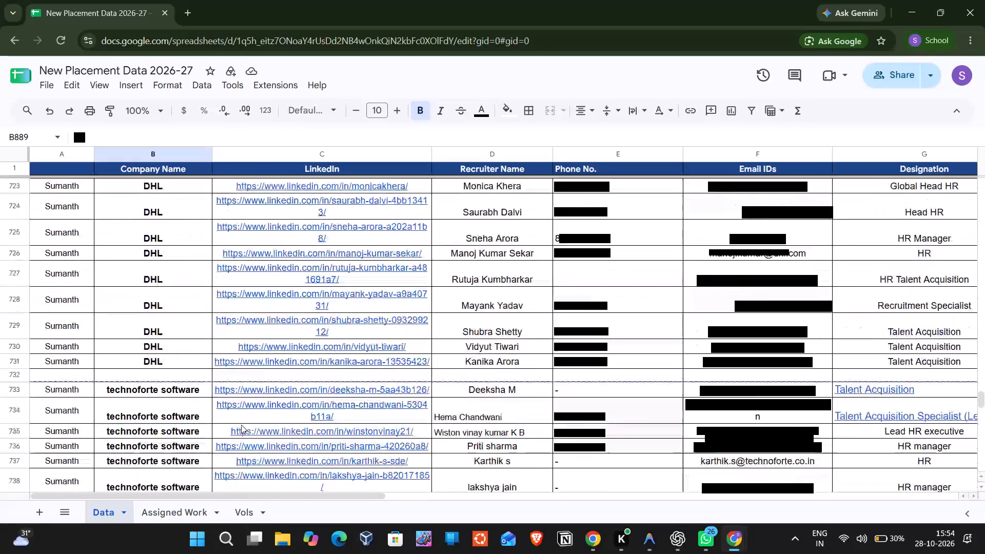
pyautogui.scroll(5, 241, 425)
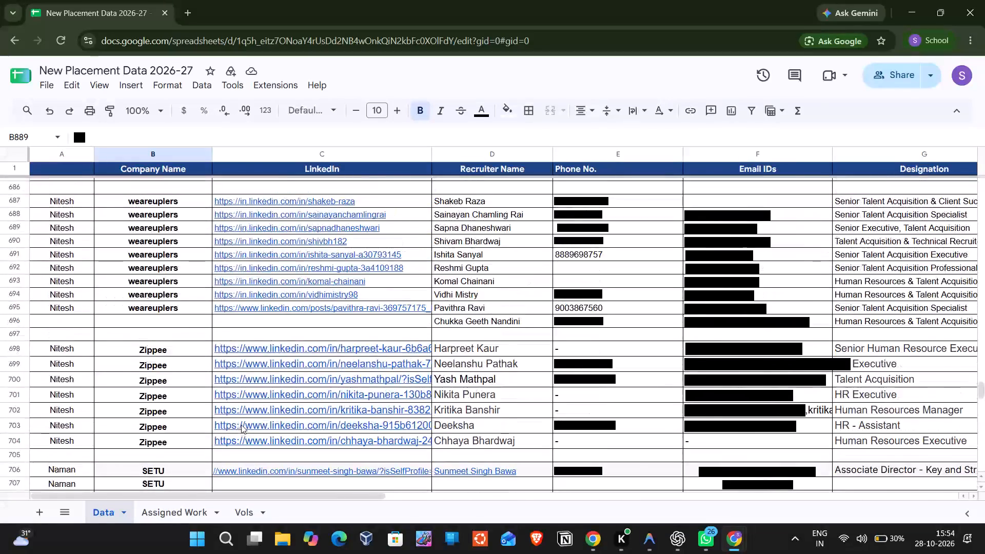
pyautogui.scroll(4, 241, 425)
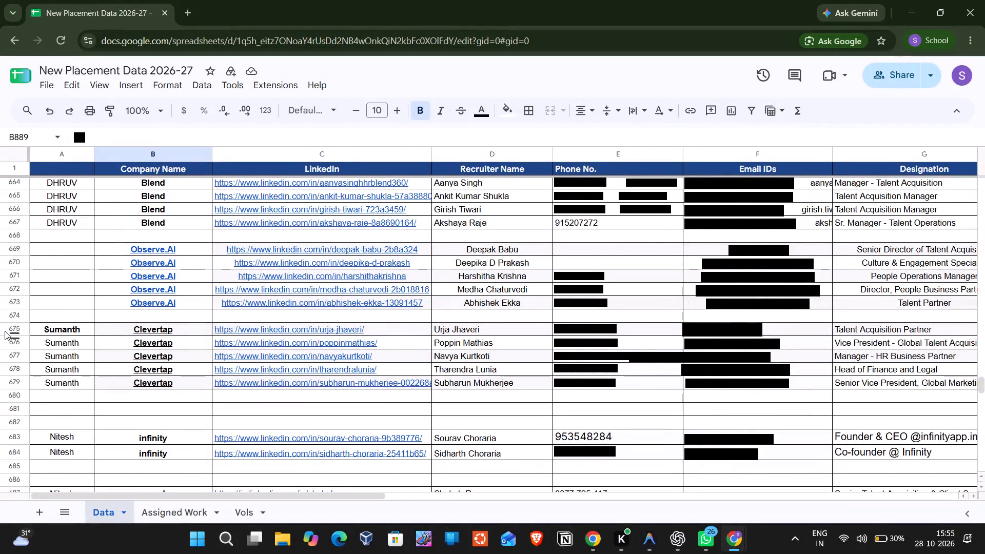
# Copy the five Clevertap contact rows, 675 to 679, from the Data sheet.
pyautogui.moveTo(5, 330); pyautogui.dragTo(0, 384)
pyautogui.hotkey('ctrl', 'c')
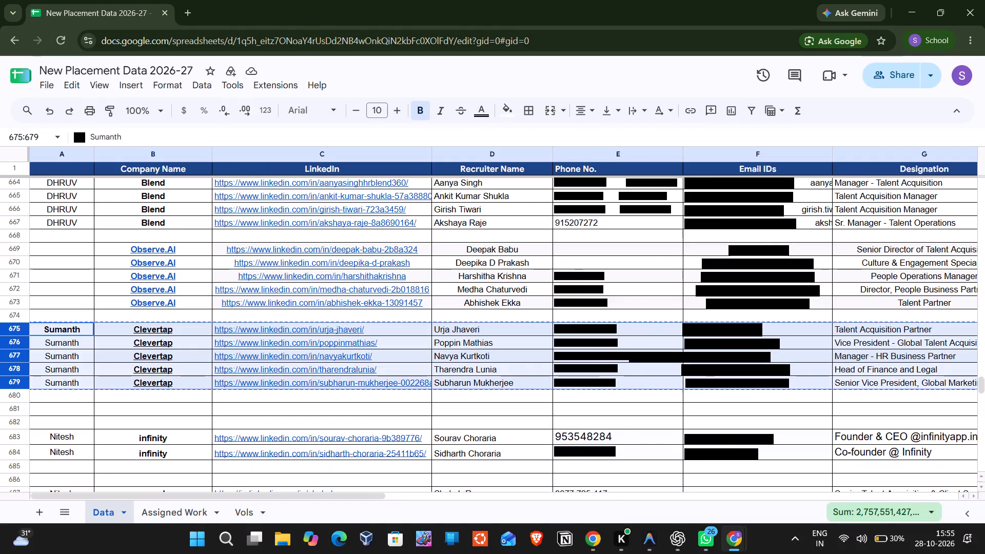
# Switch to the 2026 Reachout - Internship Cell spreadsheet and examine the companies already listed in earlier Sep-Oct Sheet rows.
pyautogui.hotkey('alt', 'Tab')
pyautogui.scroll(3, 215, 463)
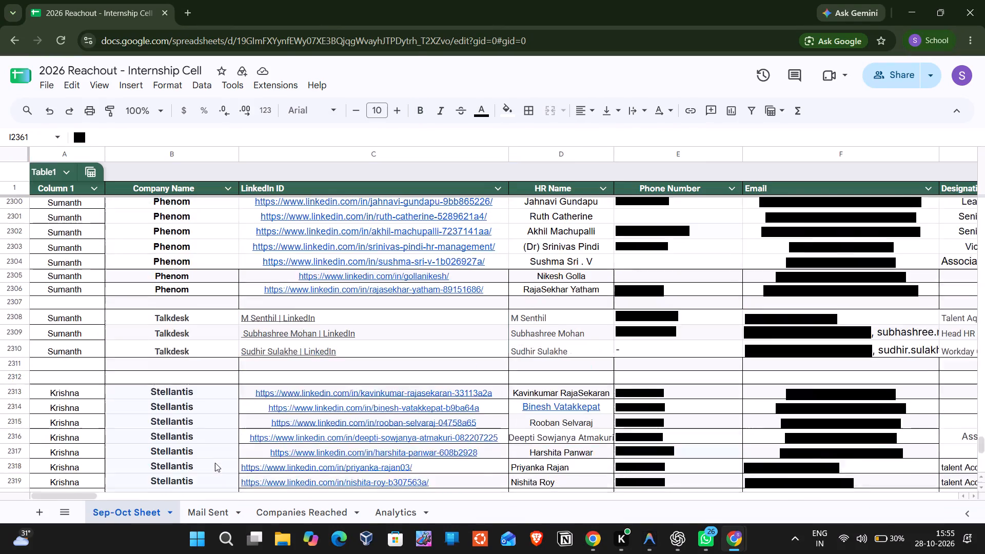
pyautogui.scroll(9, 215, 463)
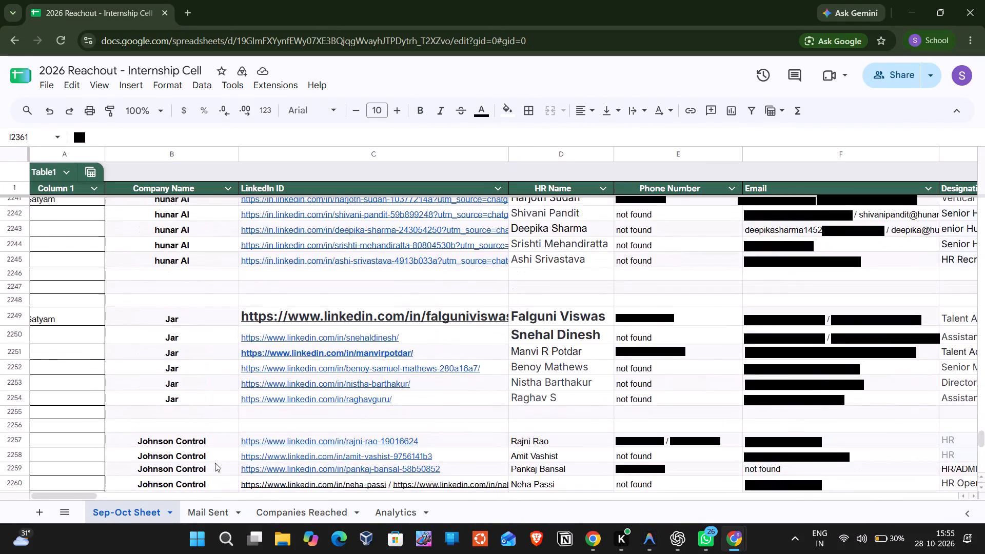
pyautogui.scroll(8, 215, 463)
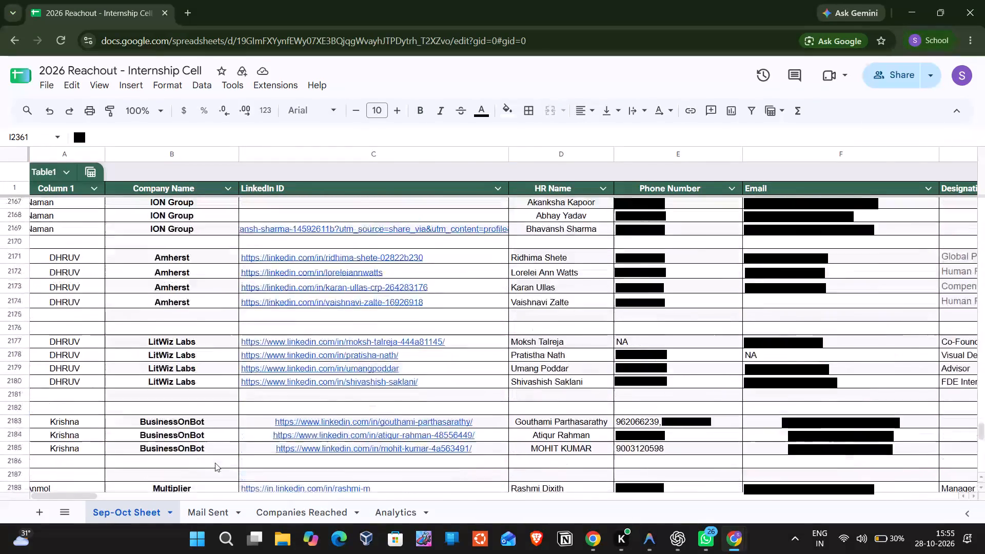
pyautogui.scroll(6, 215, 463)
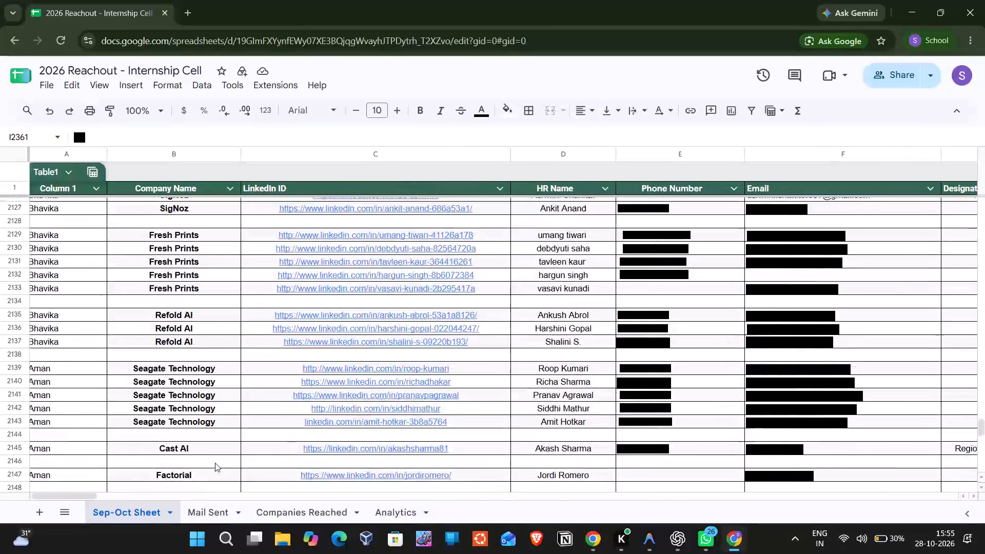
pyautogui.hscroll(1, 215, 463)
pyautogui.scroll(4, 215, 463)
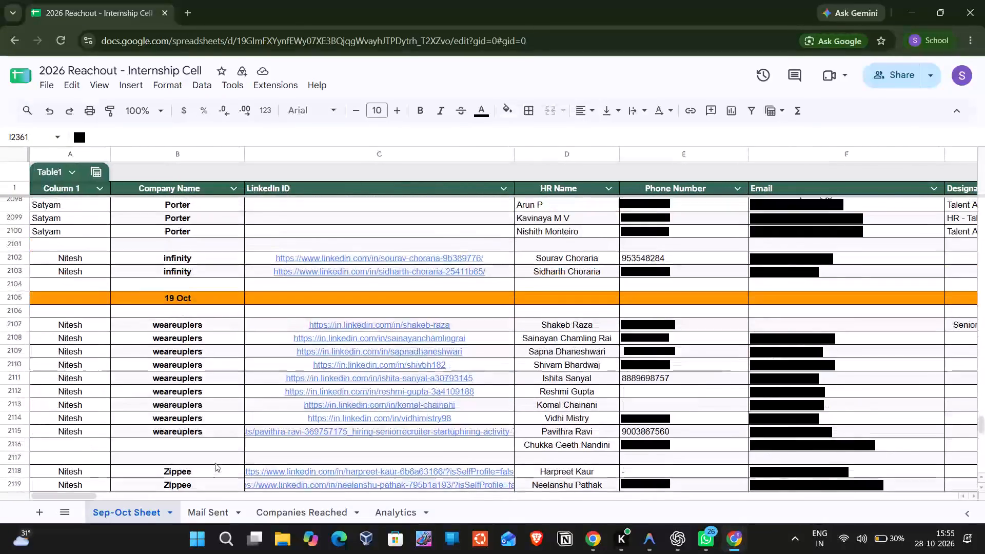
pyautogui.scroll(5, 215, 463)
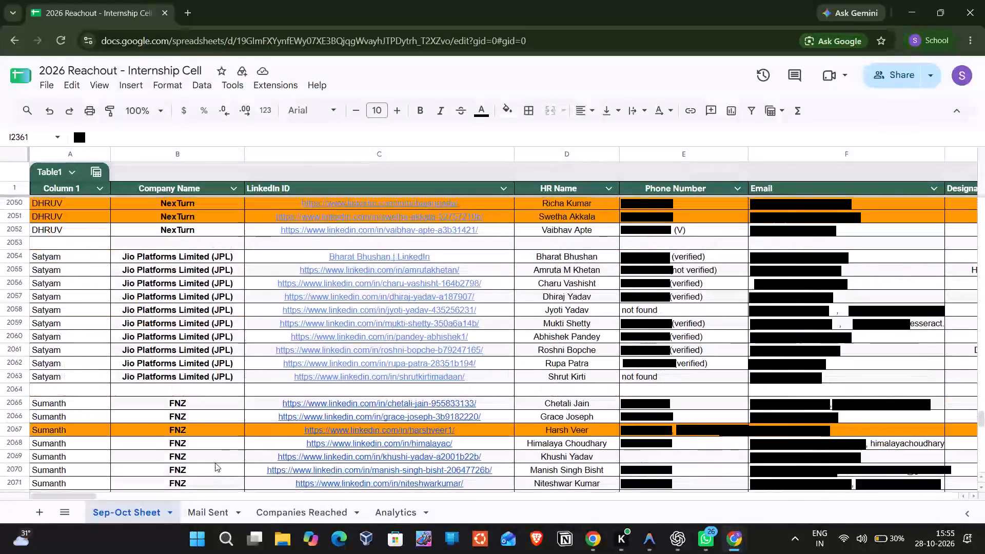
pyautogui.scroll(2, 215, 463)
# Paste the Clevertap contacts into the Sep-Oct Sheet starting at row 2362, leaving one blank row below the technoforte software block.
pyautogui.scroll(-20, 215, 463)
pyautogui.scroll(-10, 215, 463)
pyautogui.scroll(2, 215, 463)
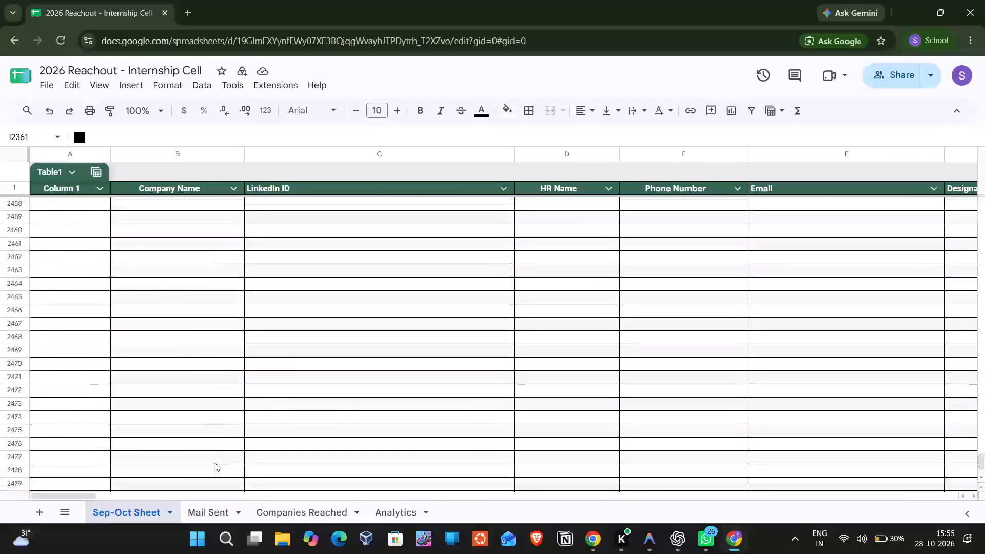
pyautogui.scroll(10, 215, 463)
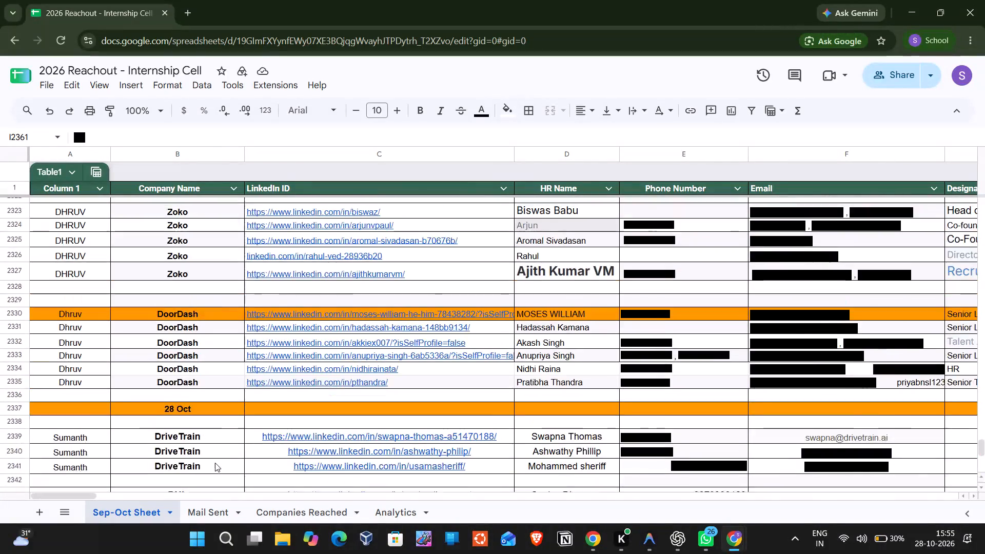
pyautogui.scroll(-4, 215, 463)
pyautogui.scroll(1, 215, 463)
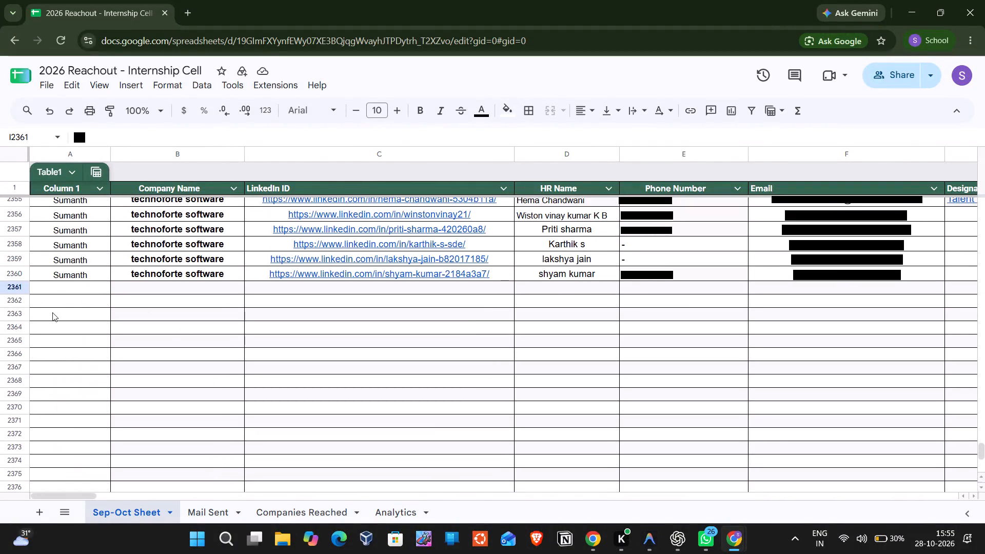
pyautogui.click(77, 300)
pyautogui.hotkey('ctrl', 'v')
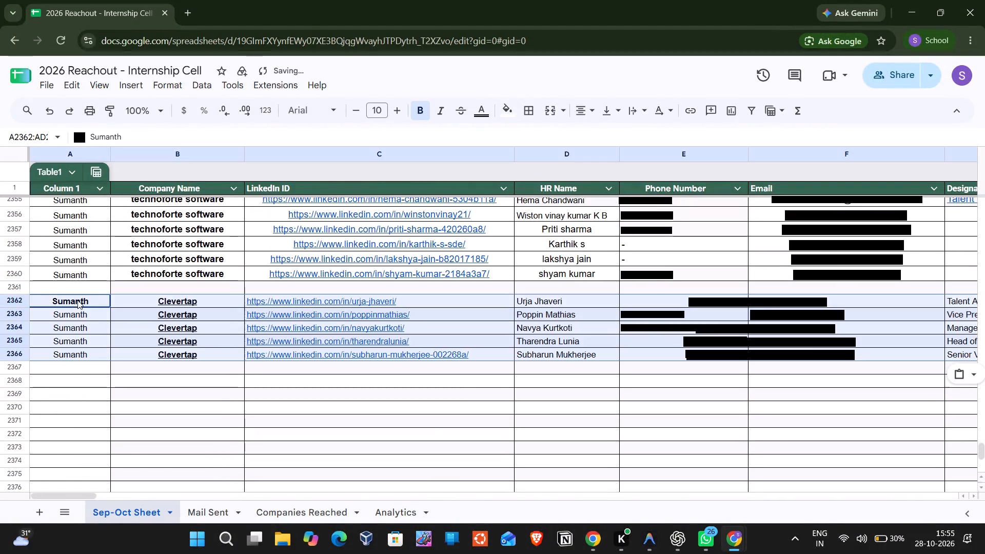
pyautogui.click(129, 458)
pyautogui.hscroll(2, 443, 411)
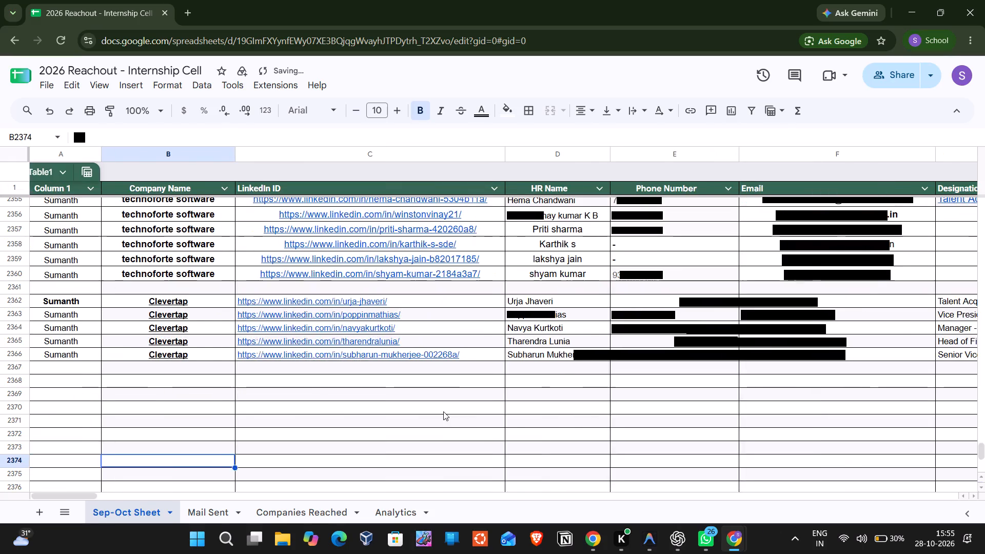
pyautogui.scroll(5, 443, 411)
pyautogui.scroll(-1, 443, 411)
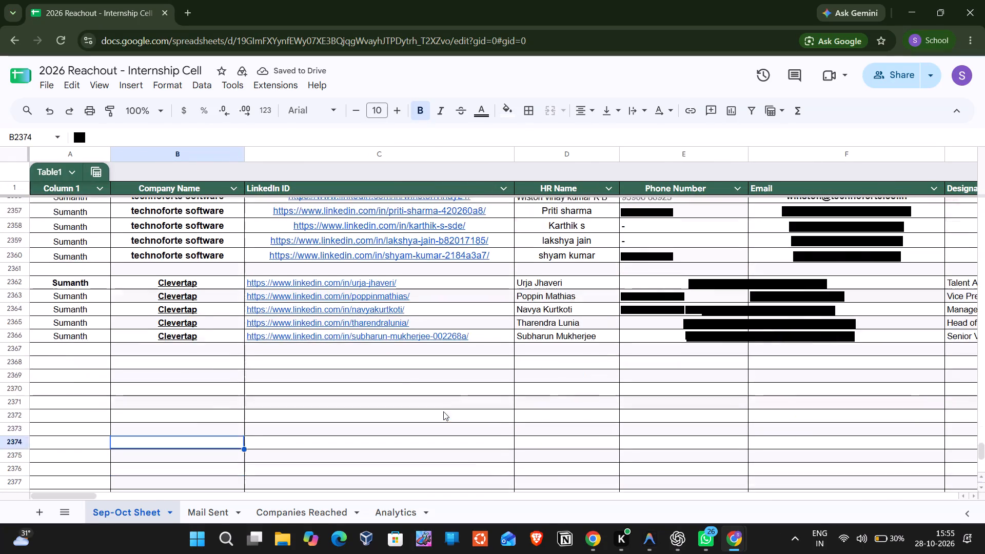
pyautogui.scroll(-1, 443, 411)
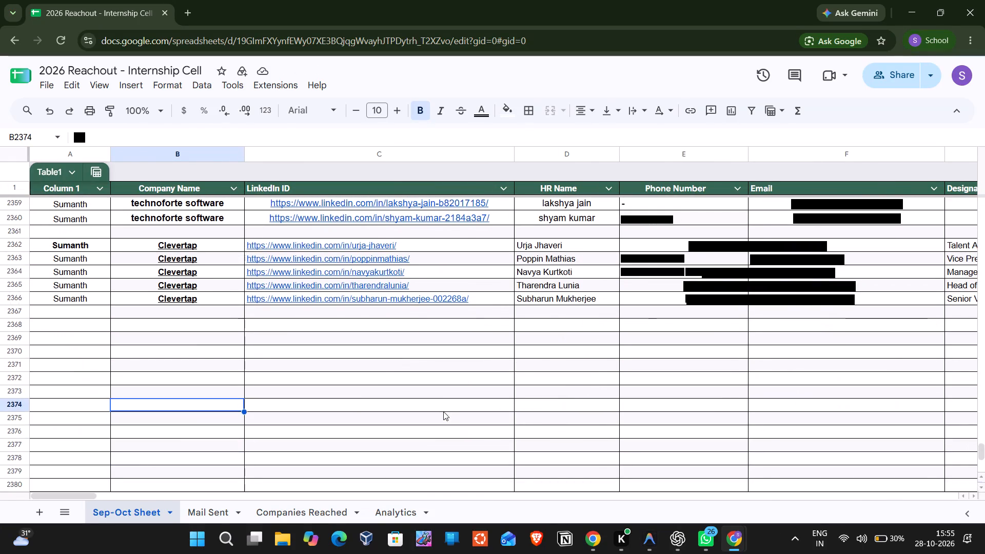
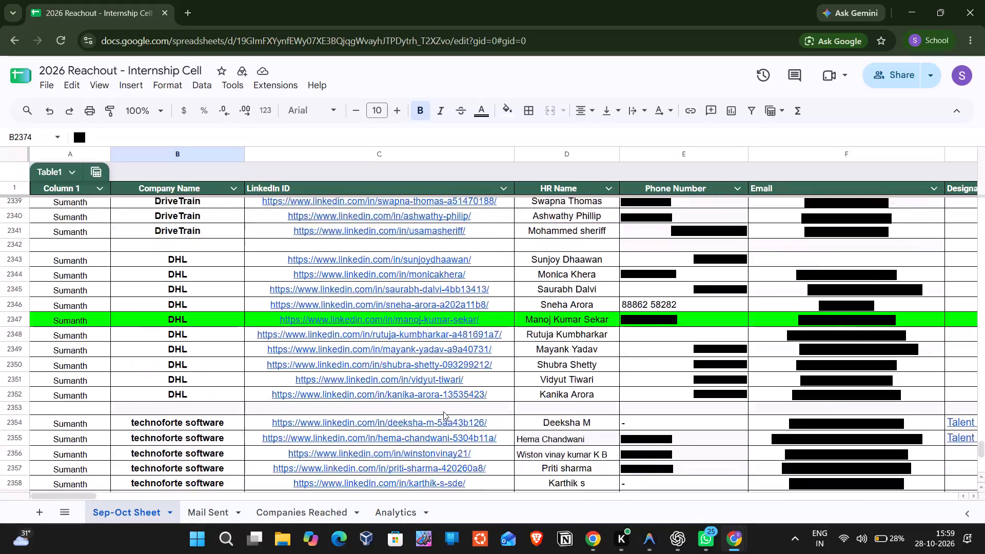
# Review the company blocks already listed in the Sep-Oct Sheet, from the technoforte software and DHL rows back past Jio Platforms and NexTurn.
pyautogui.scroll(-2, 443, 411)
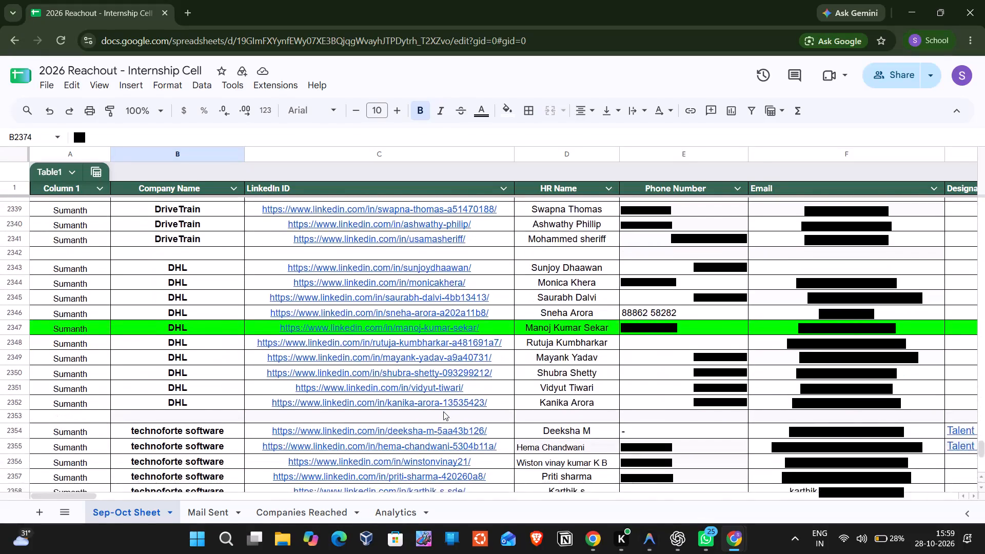
pyautogui.scroll(-1, 443, 411)
pyautogui.scroll(20, 443, 411)
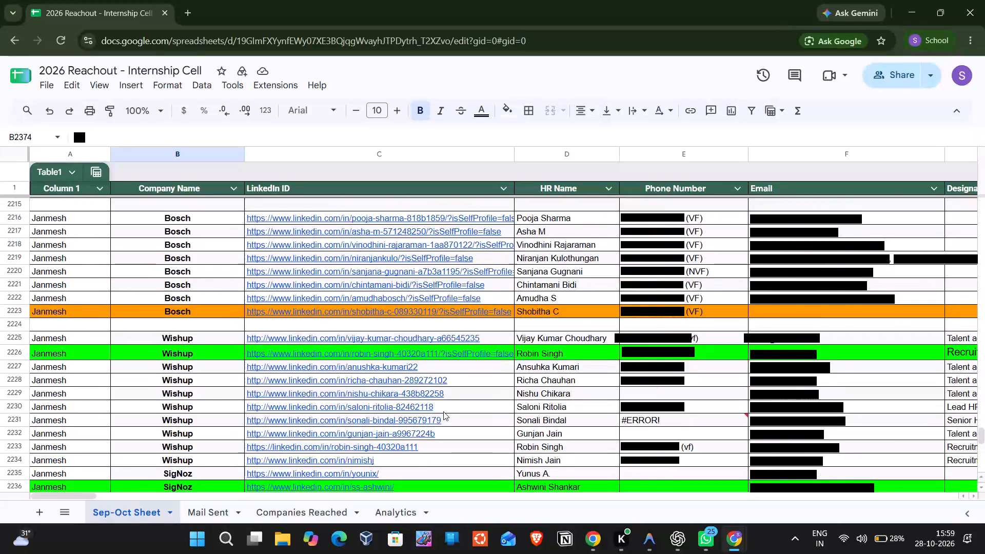
pyautogui.scroll(15, 443, 411)
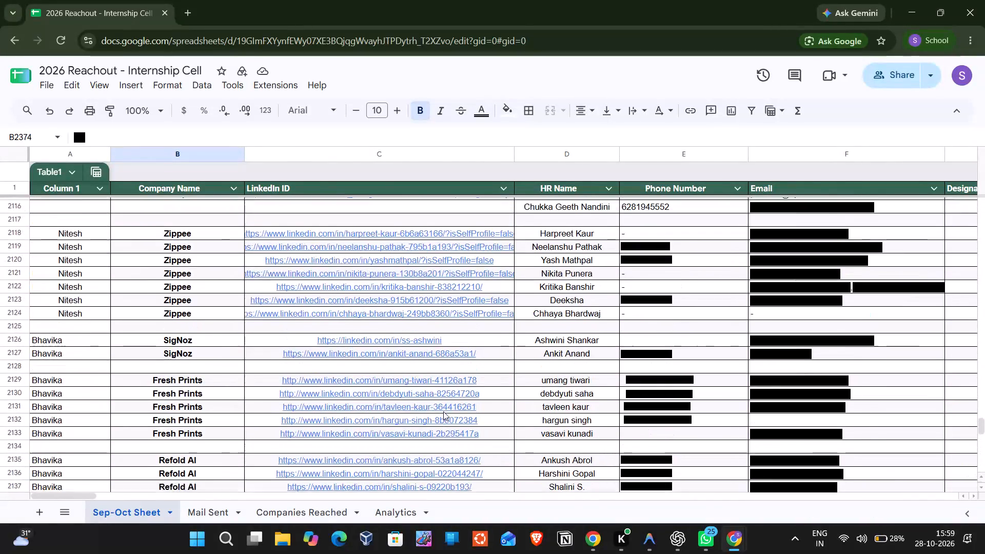
pyautogui.scroll(9, 443, 411)
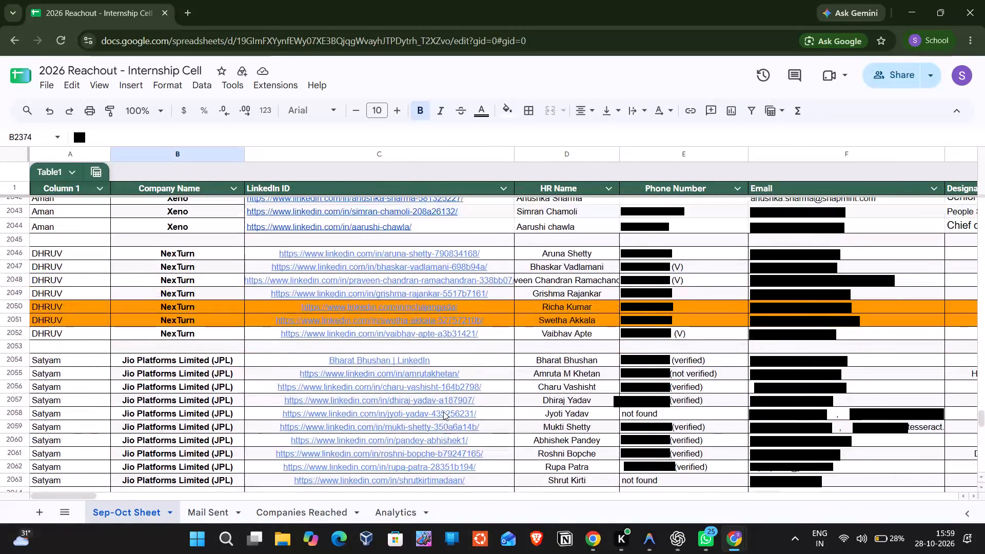
pyautogui.scroll(1, 443, 411)
pyautogui.scroll(-20, 443, 411)
pyautogui.scroll(-4, 443, 411)
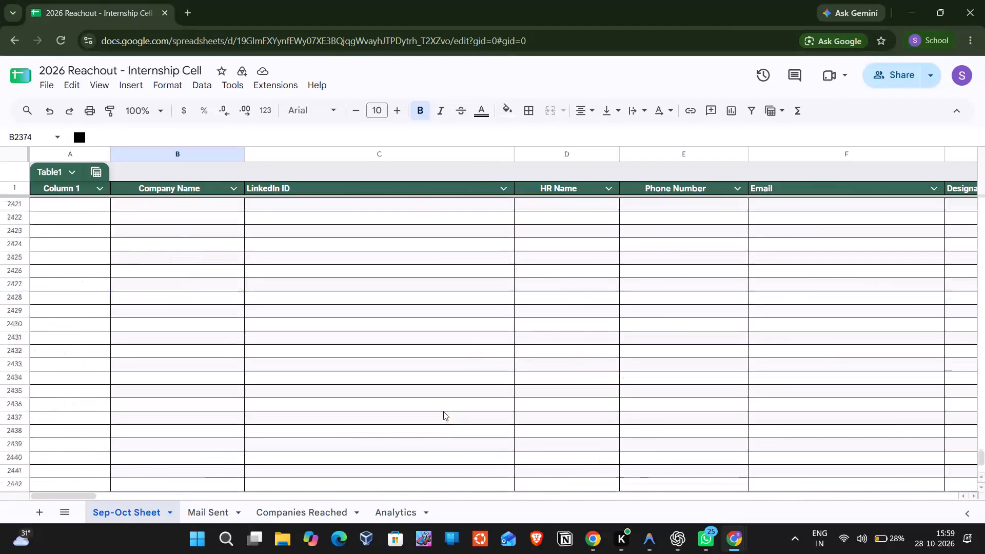
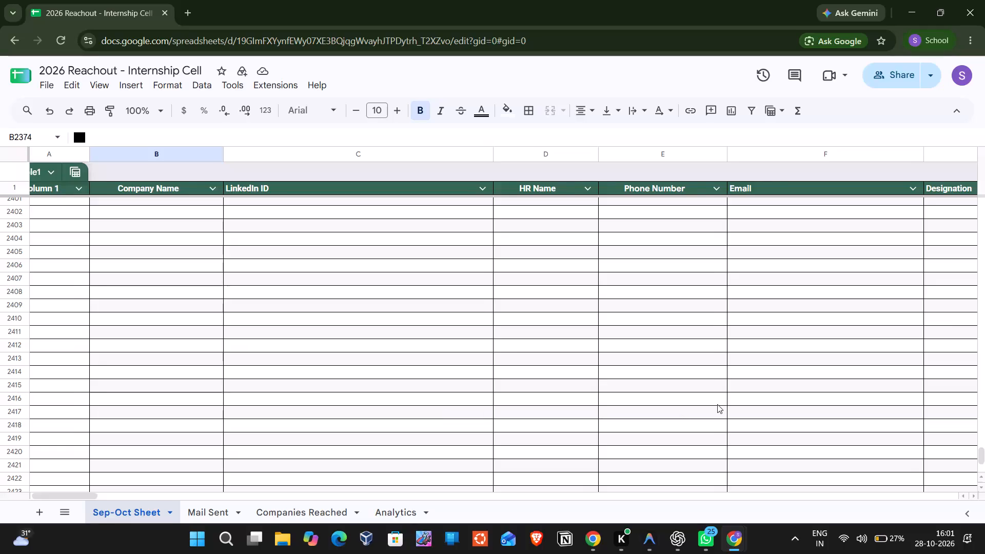
# Return to the Clevertap block in the Sep-Oct Sheet and select the phone number cell of its first contact, in row 2362.
pyautogui.hscroll(4, 717, 404)
pyautogui.scroll(5, 717, 404)
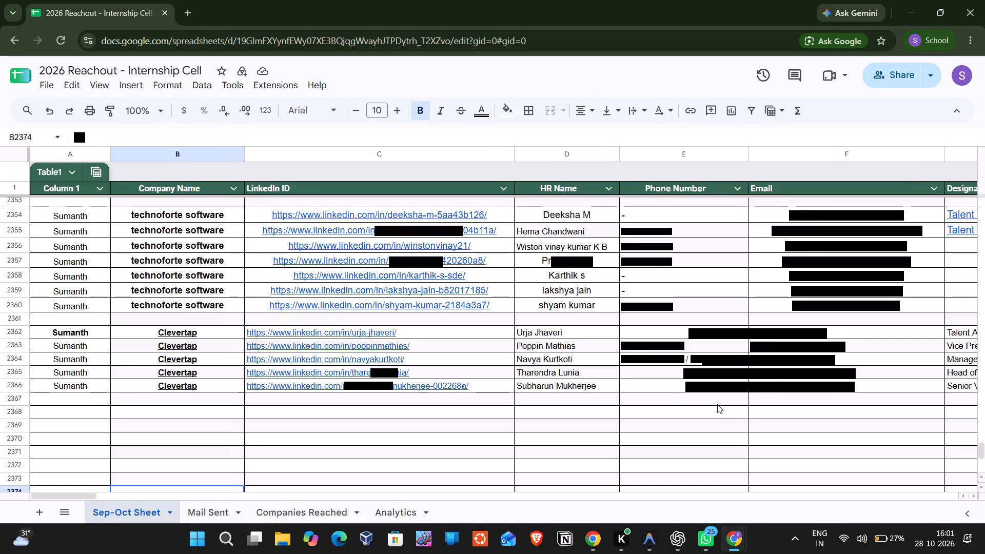
pyautogui.click(666, 328)
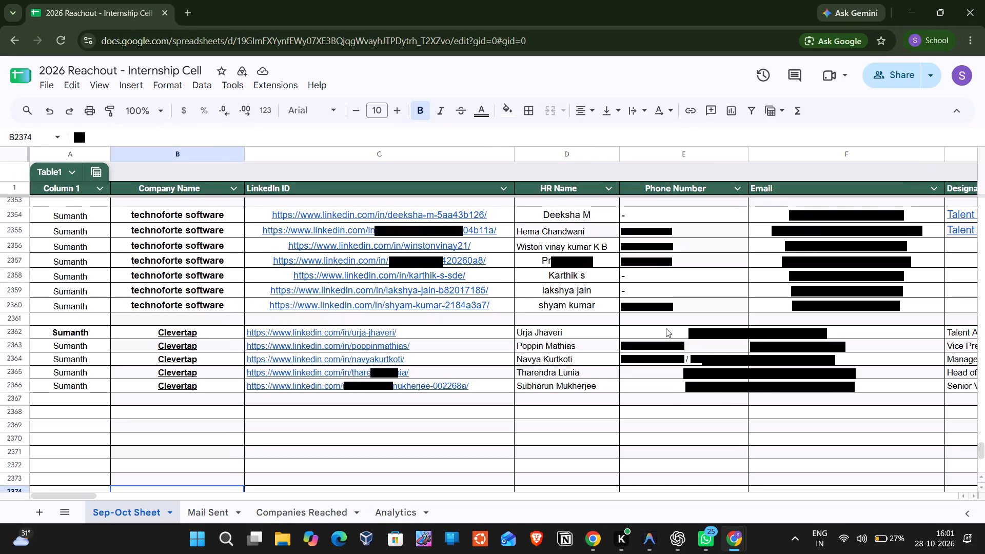
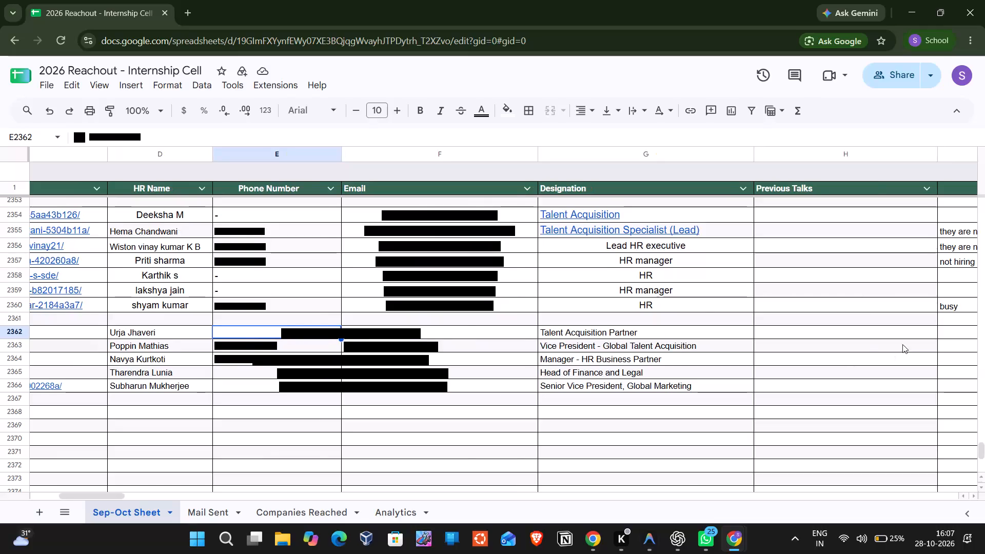
# Record "dputc" as the HR response for the first two Clevertap contacts, in rows 2362 and 2363.
pyautogui.hscroll(-1, 903, 344)
pyautogui.doubleClick(923, 328)
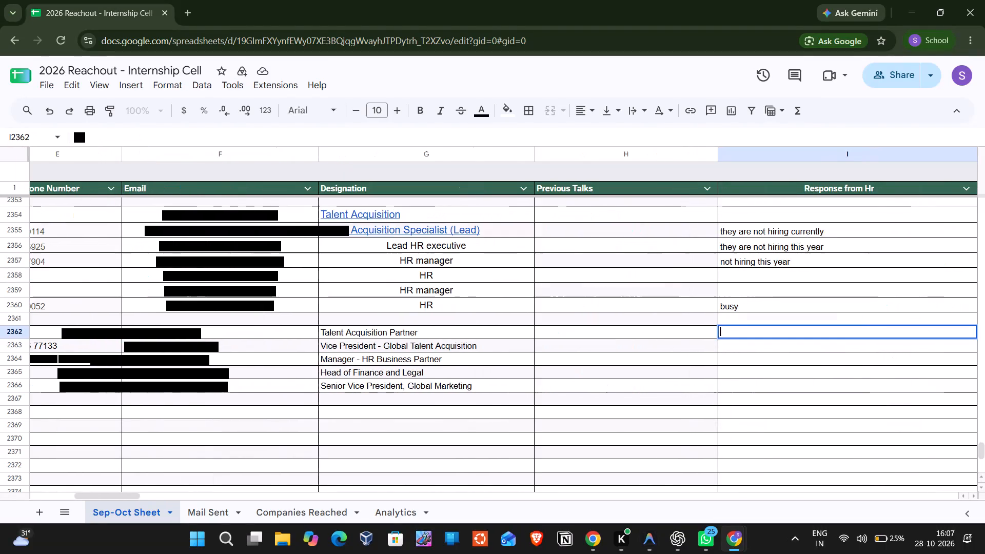
pyautogui.write('dpuc')
pyautogui.press('BackSpace')
pyautogui.write('tc')
pyautogui.press('Return')
pyautogui.press('d')
pyautogui.press('Return')
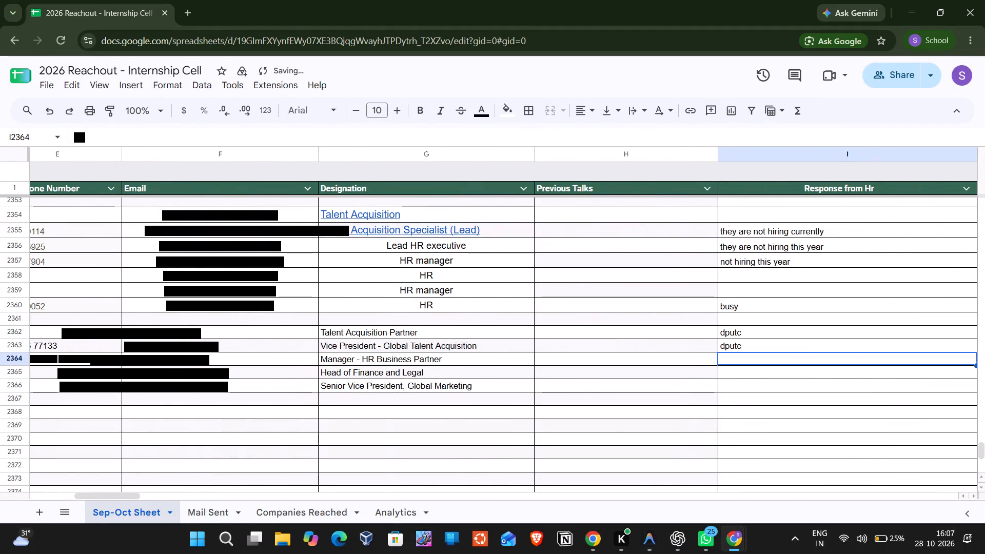
# Begin the HR response in row 2364 with "they just completed the on campus recruitement and next cycle will be on june-july,".
pyautogui.hscroll(1, 923, 328)
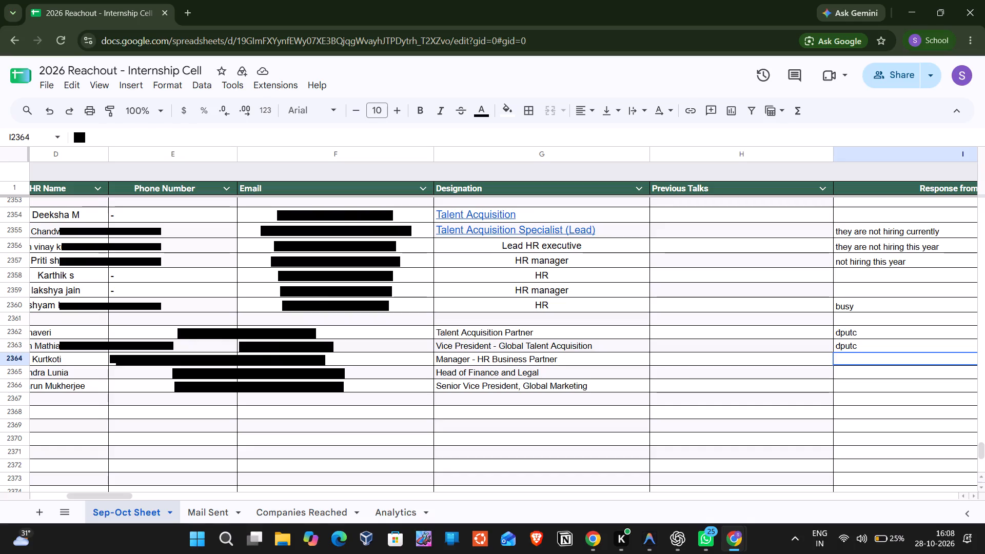
pyautogui.hscroll(1, 923, 328)
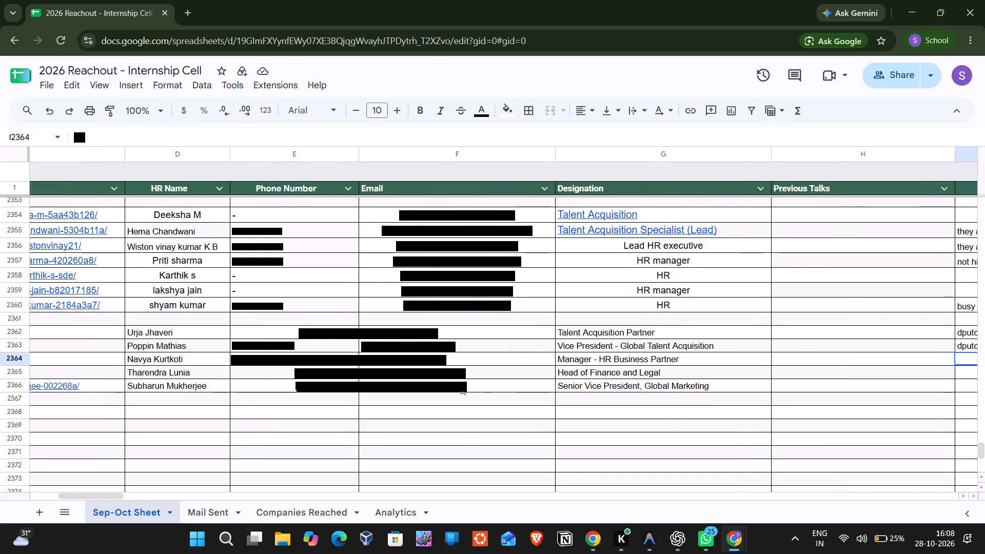
pyautogui.hscroll(1, 461, 385)
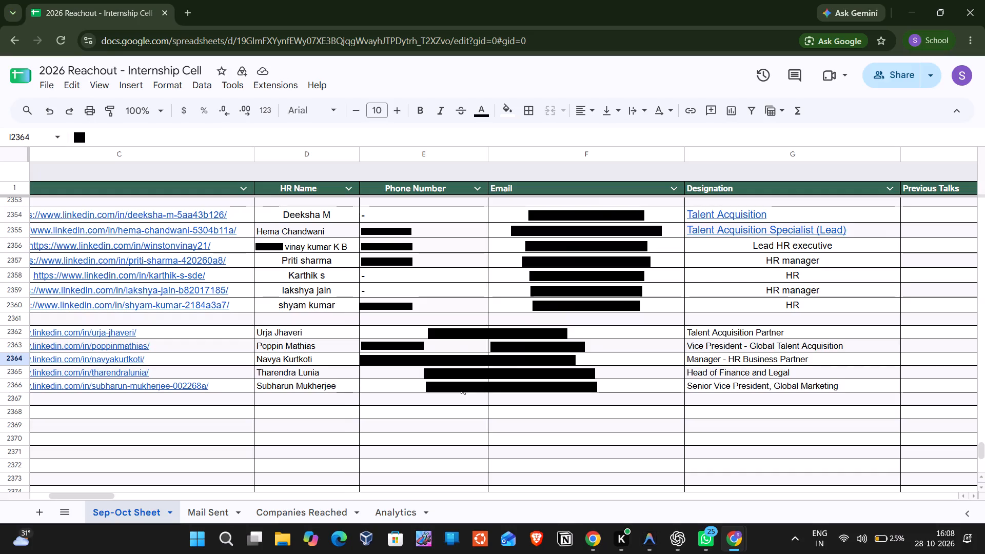
pyautogui.hscroll(3, 461, 385)
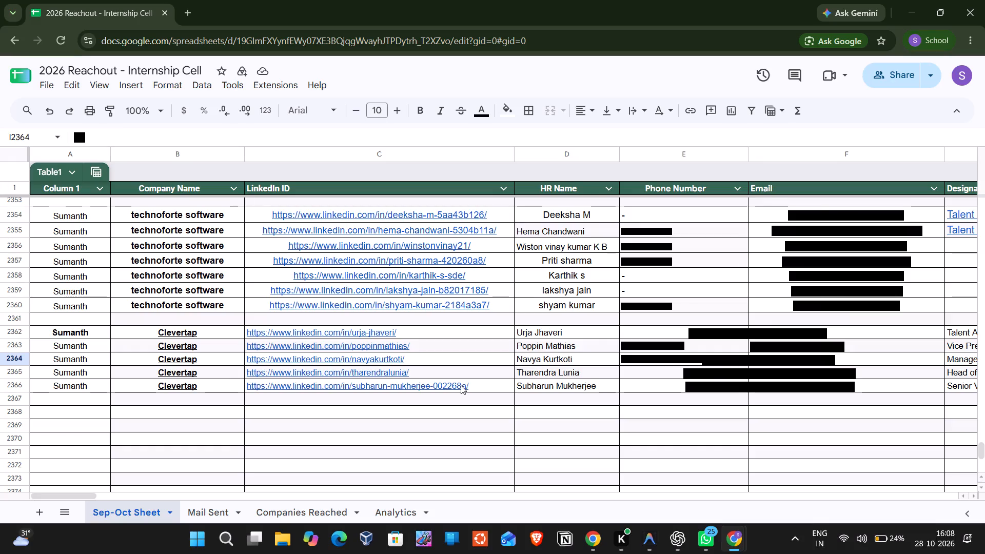
pyautogui.hscroll(-6, 461, 385)
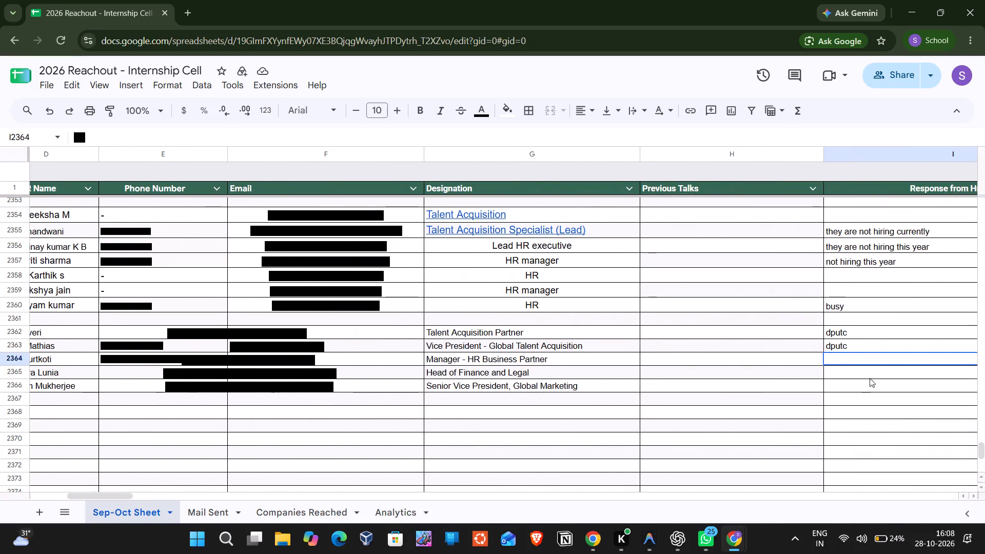
pyautogui.doubleClick(852, 358)
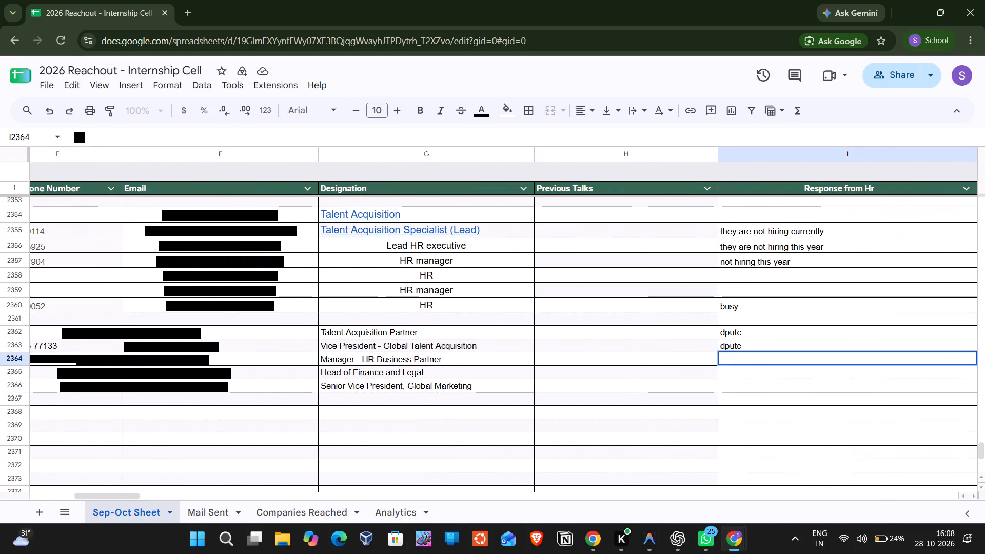
pyautogui.write('they just drop')
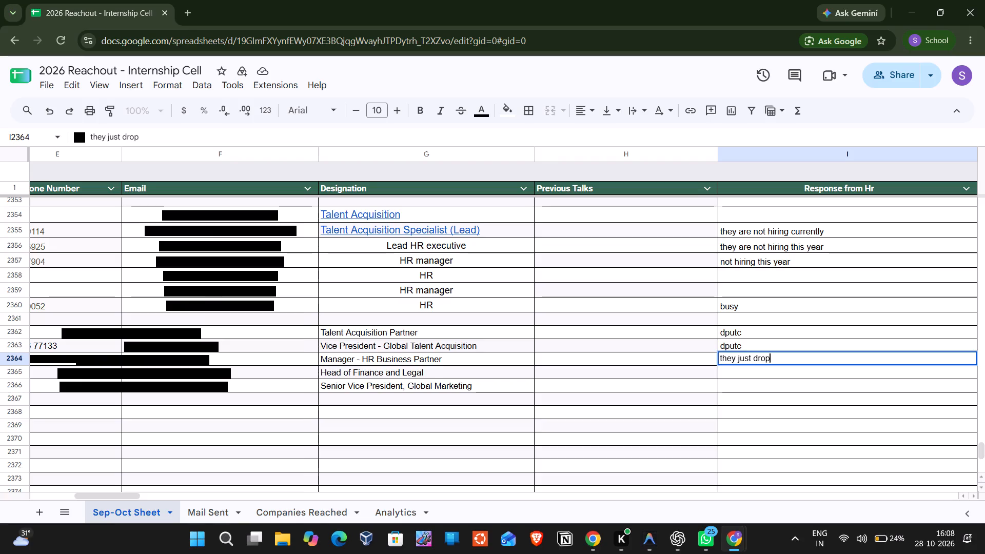
pyautogui.press('BackSpace')
pyautogui.press('BackSpace')
pyautogui.press('BackSpace')
pyautogui.press('BackSpace')
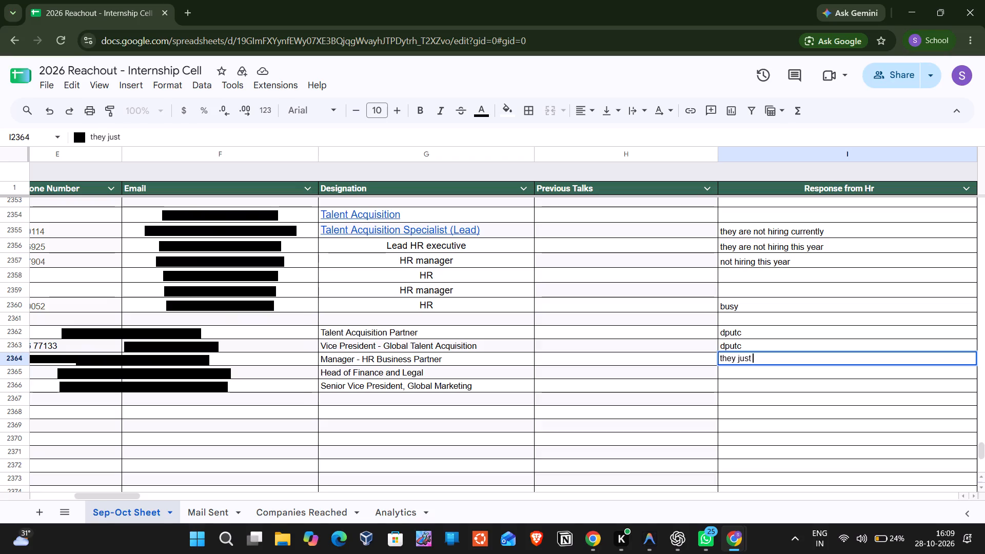
pyautogui.write('coml')
pyautogui.press('BackSpace')
pyautogui.write('[l')
pyautogui.press('BackSpace')
pyautogui.press('BackSpace')
pyautogui.write('pleted the')
pyautogui.press('space')
pyautogui.write('n ca')
pyautogui.press('BackSpace')
pyautogui.press('BackSpace')
pyautogui.press('BackSpace')
pyautogui.press('BackSpace')
pyautogui.write('on campus recruitement and next y')
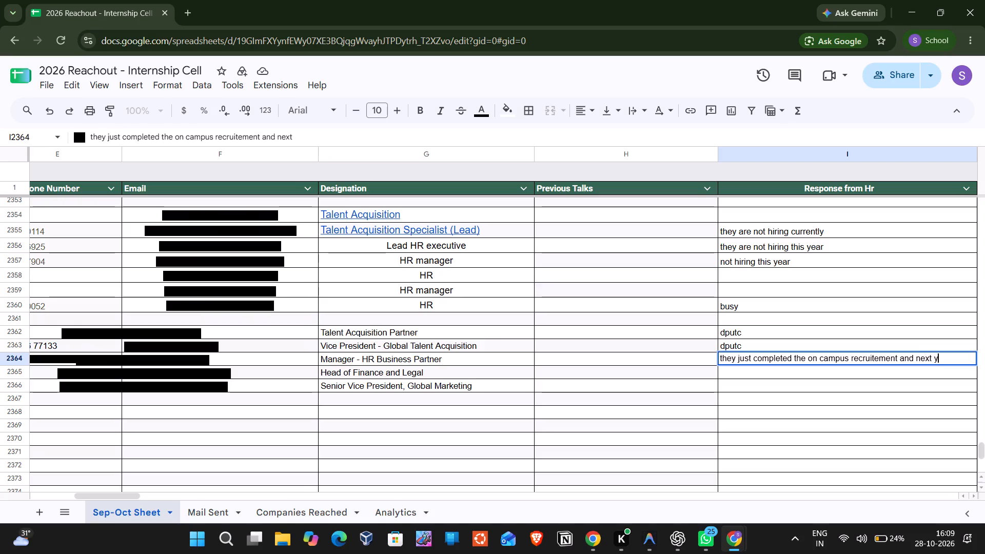
pyautogui.press('BackSpace')
pyautogui.write('cycle will be on jan-j')
pyautogui.press('BackSpace')
pyautogui.press('BackSpace')
pyautogui.press('BackSpace')
pyautogui.press('BackSpace')
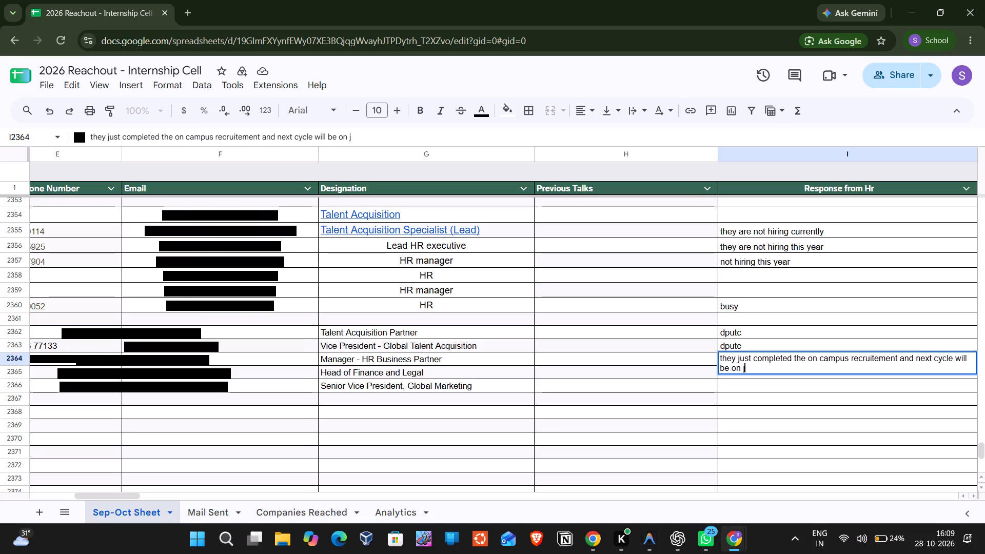
pyautogui.write('une')
pyautogui.write('-july,')
# Complete the row 2364 response with "she aksed me to mail and they may consider us during their next drive".
pyautogui.press('space')
pyautogui.write('she aksed em t')
pyautogui.press('BackSpace')
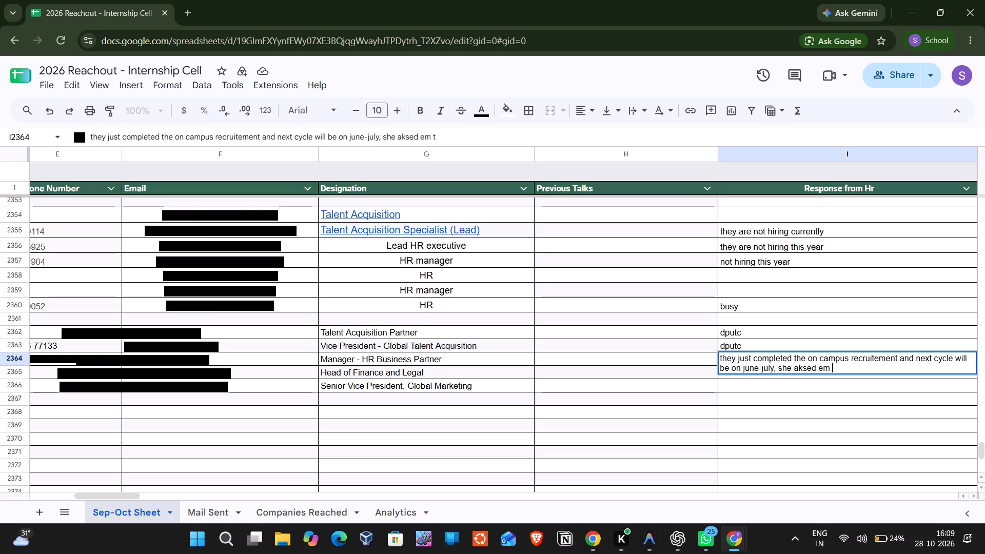
pyautogui.press('BackSpace')
pyautogui.press('BackSpace')
pyautogui.press('BackSpace')
pyautogui.write('me to')
pyautogui.press('space')
pyautogui.write('mail and they co')
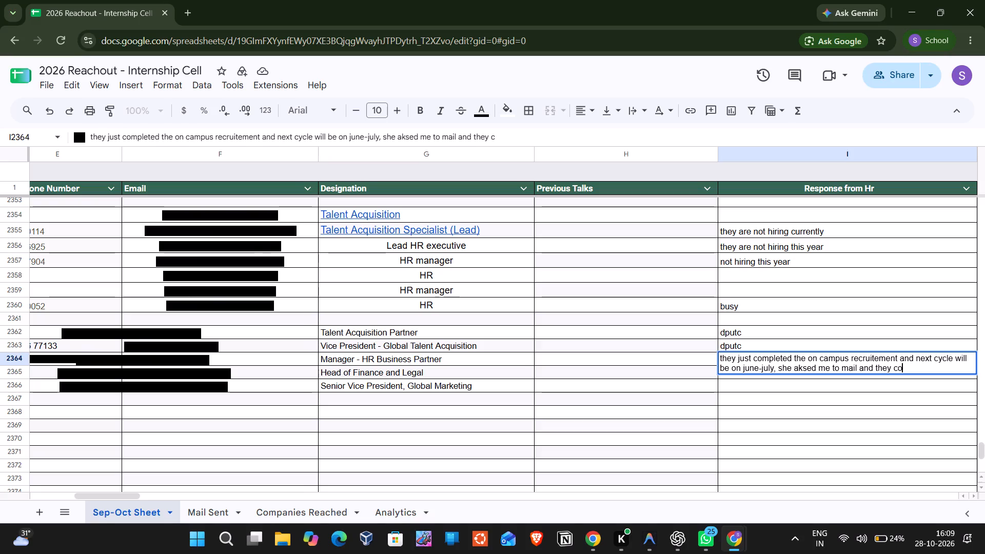
pyautogui.press('BackSpace')
pyautogui.press('BackSpace')
pyautogui.write('may consider fo')
pyautogui.press('BackSpace')
pyautogui.press('BackSpace')
pyautogui.write('us furing thie')
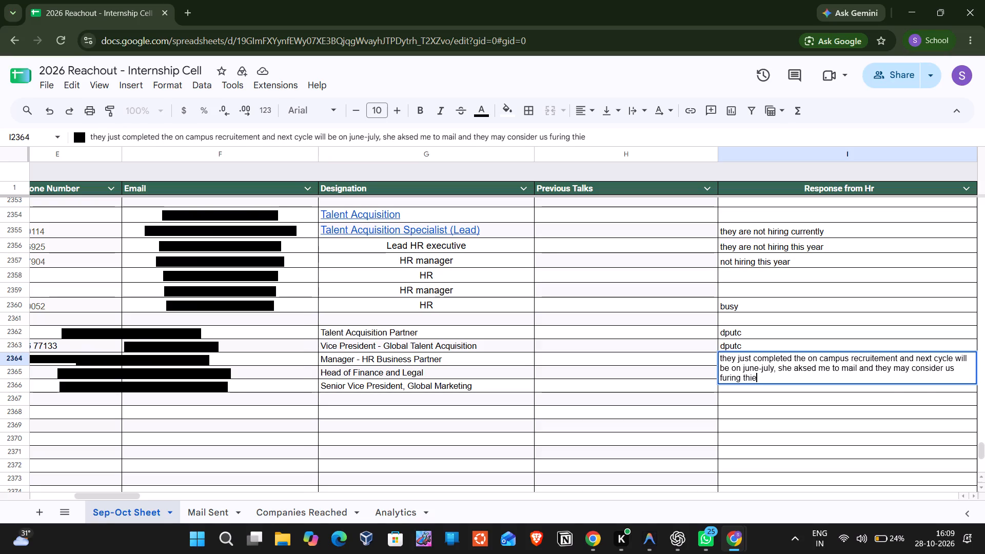
pyautogui.press('BackSpace')
pyautogui.press('BackSpace')
pyautogui.press('BackSpace')
pyautogui.press('BackSpace')
pyautogui.press('BackSpace')
pyautogui.press('BackSpace')
pyautogui.press('BackSpace')
pyautogui.press('BackSpace')
pyautogui.press('BackSpace')
pyautogui.press('BackSpace')
pyautogui.press('BackSpace')
pyautogui.write('during their next r')
pyautogui.press('BackSpace')
pyautogui.press('BackSpace')
pyautogui.write('dri')
pyautogui.press('BackSpace')
pyautogui.press('BackSpace')
pyautogui.press('BackSpace')
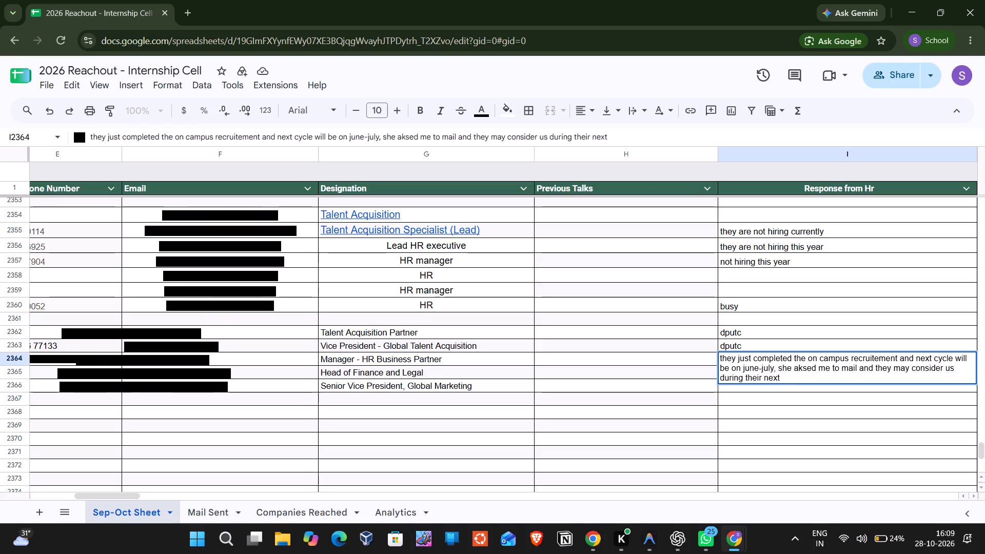
pyautogui.press('space')
pyautogui.write('drive')
pyautogui.press('Return')
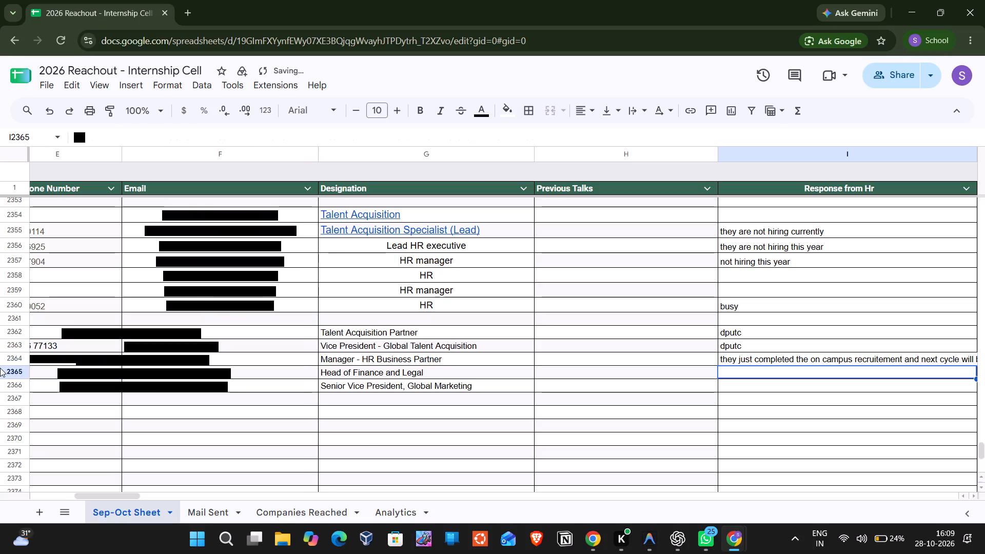
# Fill the whole of row 2364 with orange.
pyautogui.click(0, 355)
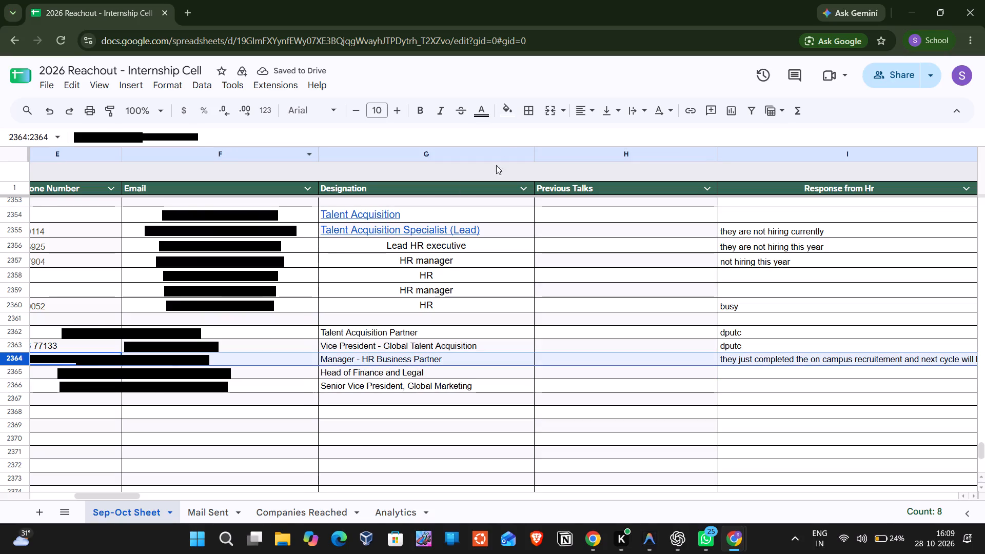
pyautogui.click(501, 109)
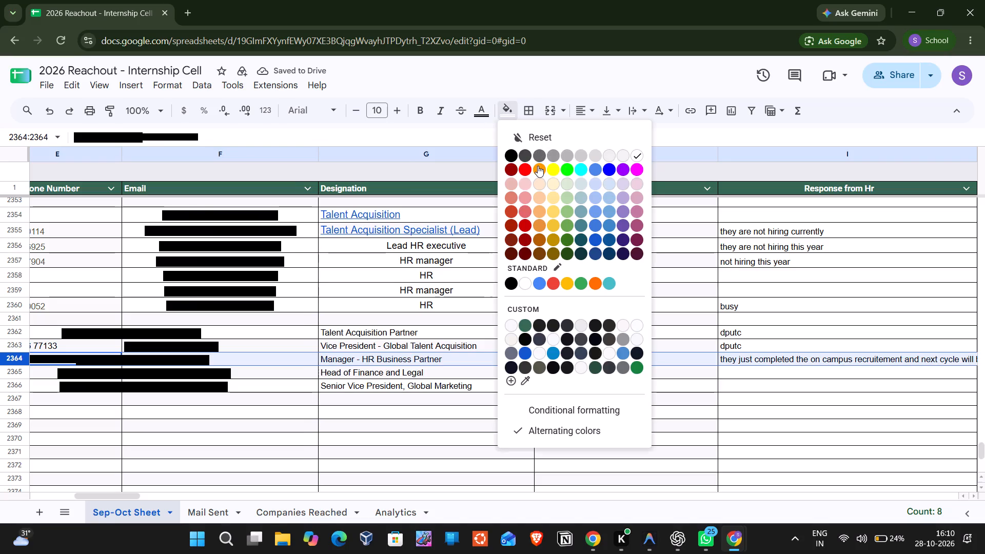
pyautogui.click(538, 166)
# In the HR response of row 2364, replace the last word "drive" with "cycle".
pyautogui.hscroll(-5, 669, 371)
pyautogui.hscroll(1, 669, 371)
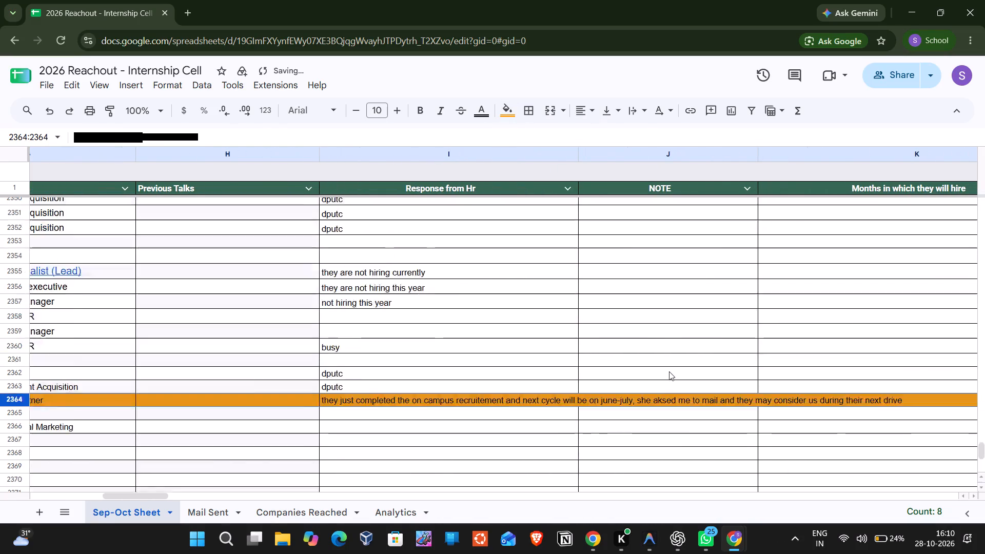
pyautogui.hscroll(1, 669, 371)
pyautogui.hscroll(-4, 669, 371)
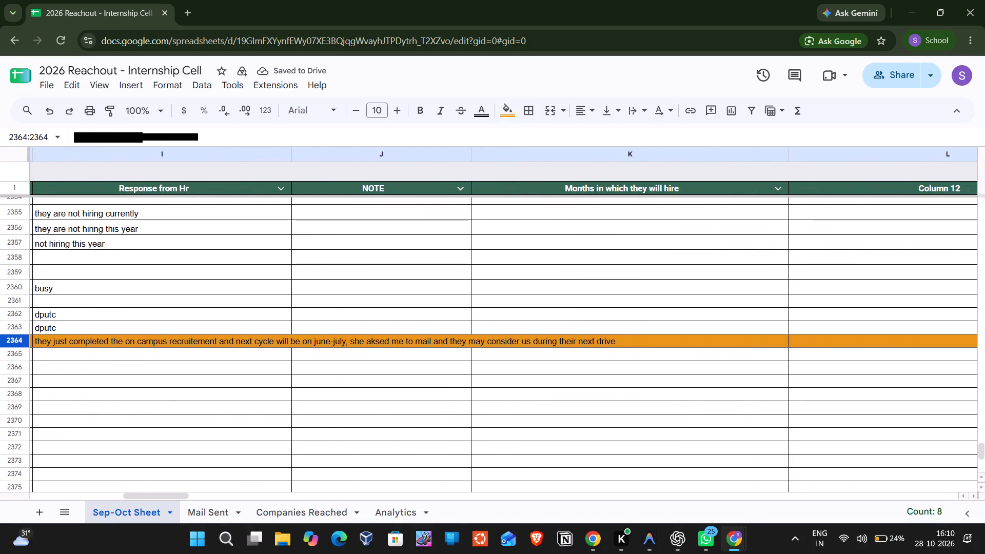
pyautogui.click(194, 347)
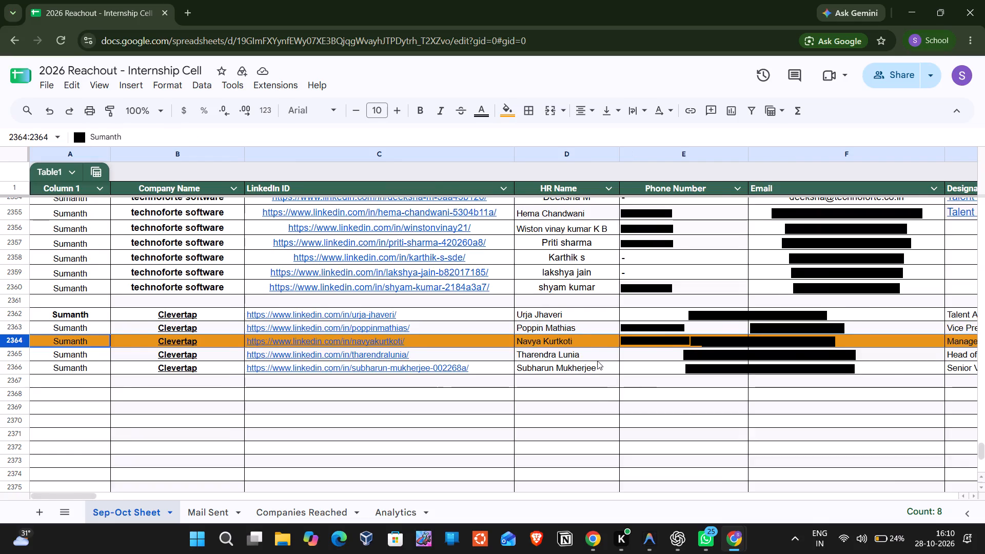
pyautogui.hscroll(-11, 597, 361)
pyautogui.click(550, 344)
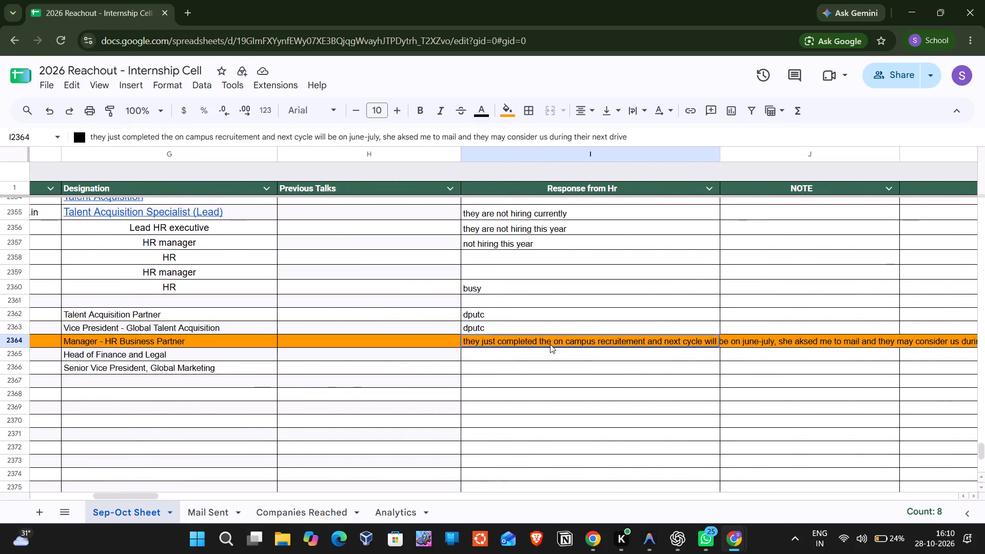
pyautogui.doubleClick(652, 138)
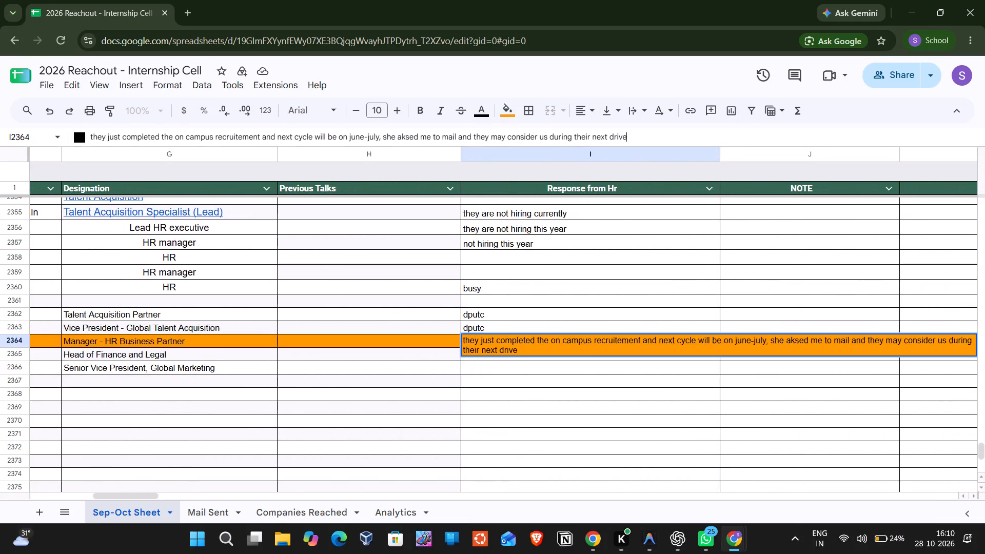
pyautogui.press('BackSpace')
pyautogui.press('BackSpace')
pyautogui.press('BackSpace')
pyautogui.press('BackSpace')
pyautogui.press('BackSpace')
pyautogui.write('cycle')
pyautogui.press('Return')
# Copy the email address from row 2364 into the Mail Id cell of row 89 in the Mail Sent sheet.
pyautogui.hscroll(5, 652, 138)
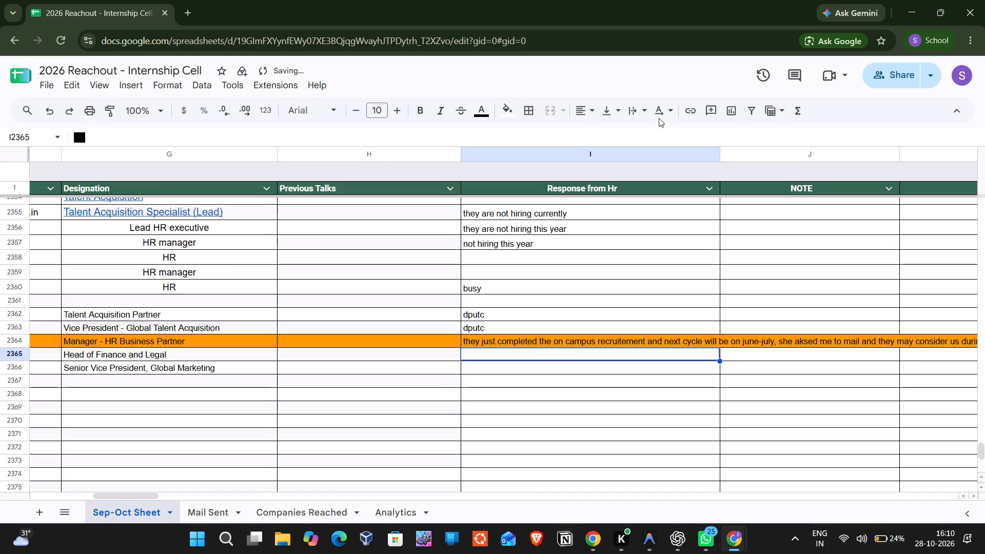
pyautogui.hscroll(3, 370, 364)
pyautogui.doubleClick(241, 344)
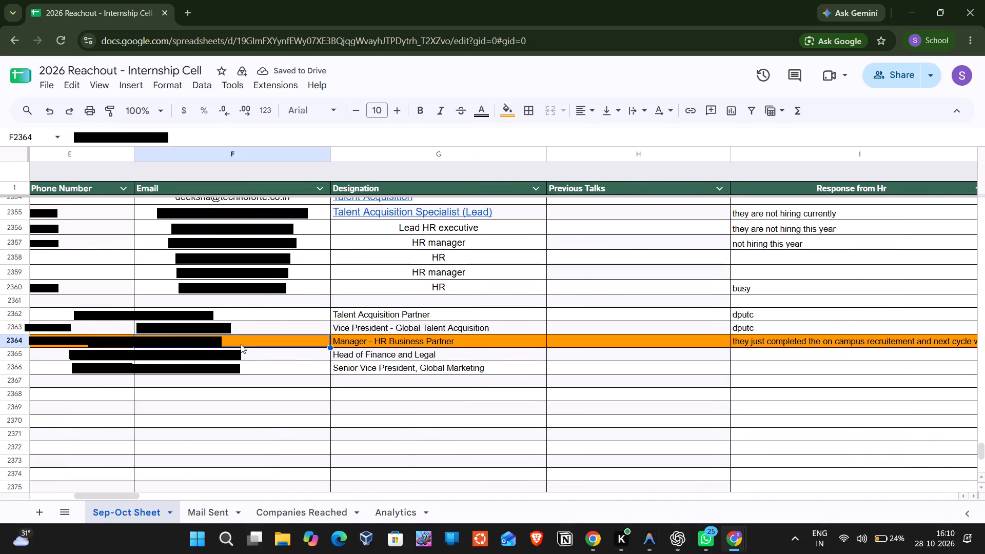
pyautogui.hotkey('ctrl', 'a')
pyautogui.hotkey('ctrl', 'c')
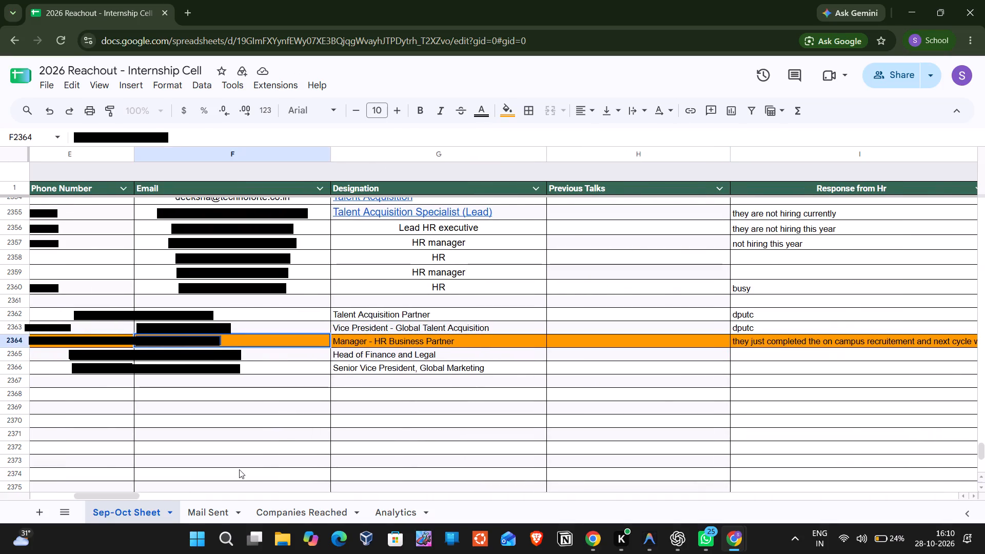
pyautogui.click(239, 469)
pyautogui.hscroll(6, 239, 469)
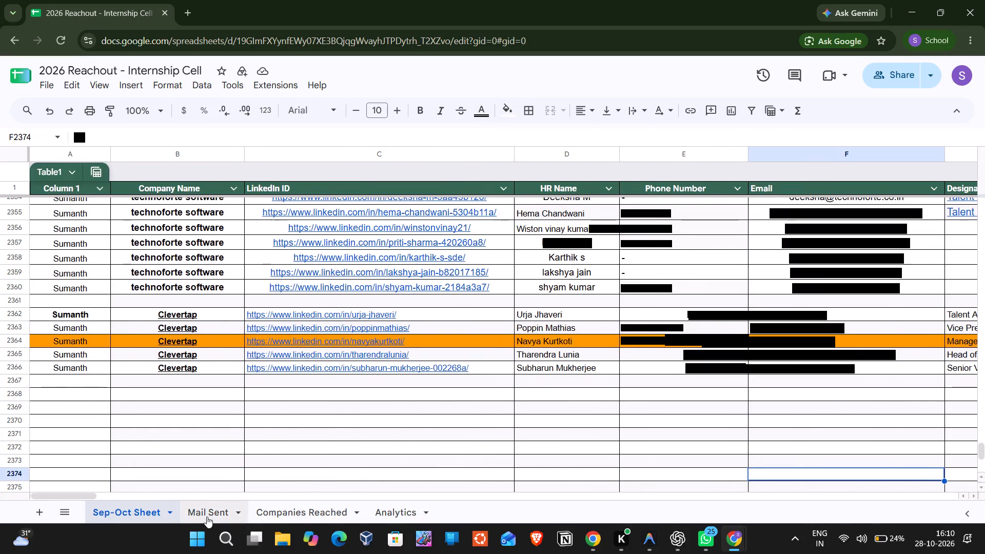
pyautogui.click(215, 512)
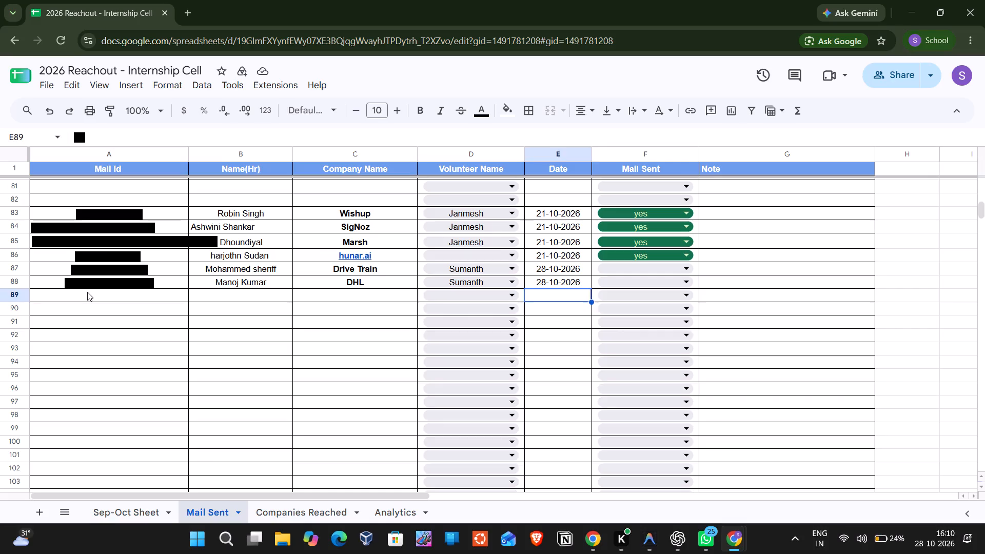
pyautogui.doubleClick(87, 292)
pyautogui.hotkey('ctrl', 'v')
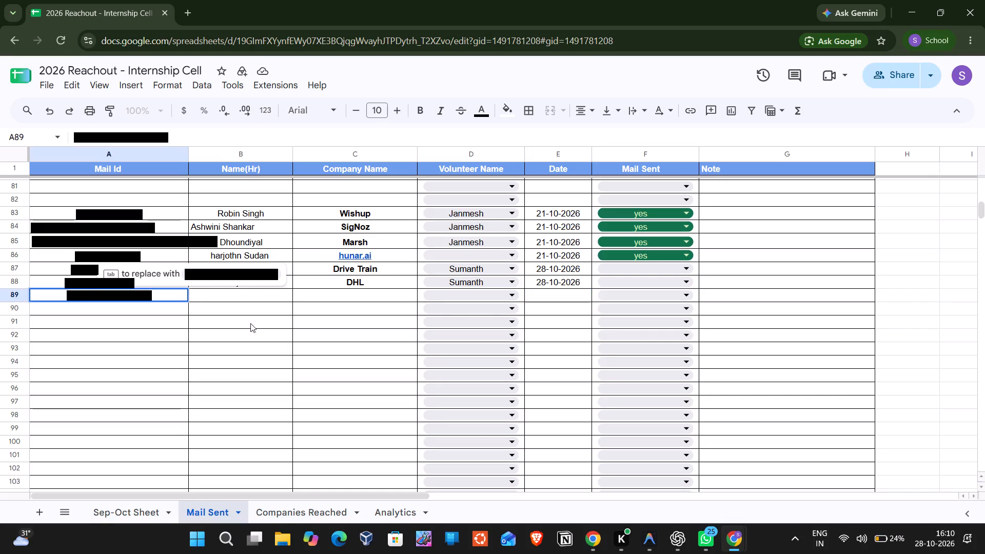
pyautogui.press('Return')
pyautogui.hotkey('alt', 'Tab')
pyautogui.hotkey('alt', 'Tab')
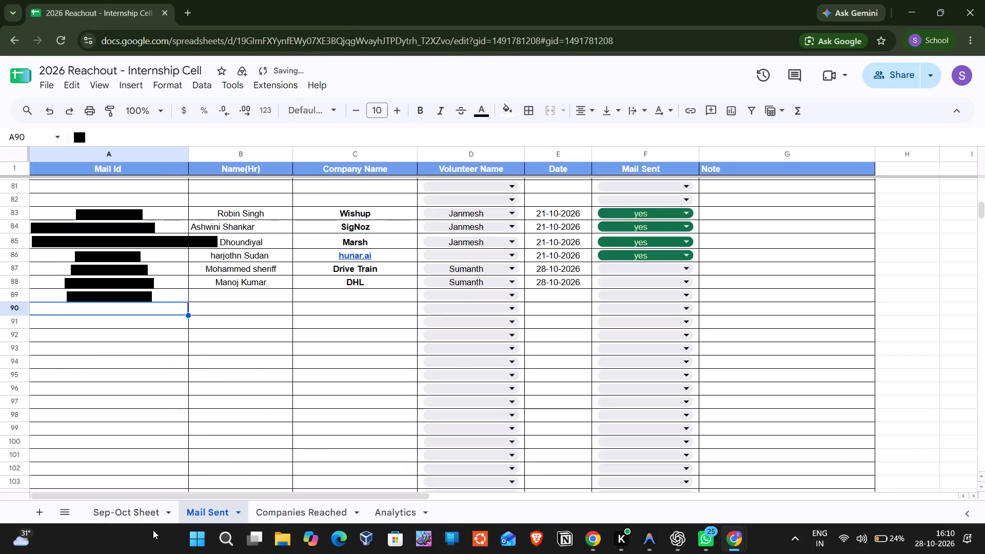
# Copy the HR name from row 2364 of the Sep-Oct Sheet into the Name(Hr) cell of row 89 in Mail Sent.
pyautogui.click(131, 518)
pyautogui.doubleClick(588, 338)
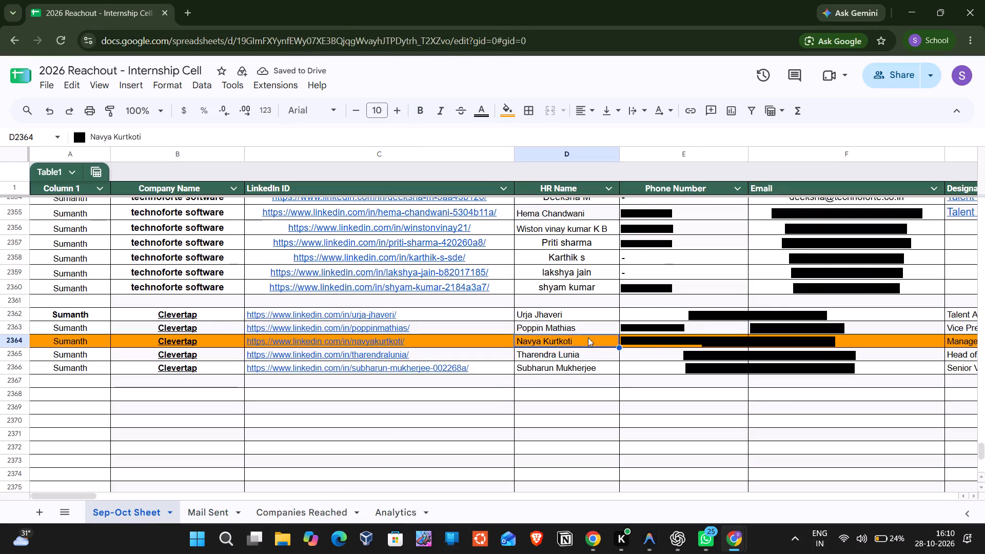
pyautogui.hotkey('ctrl', 'a')
pyautogui.hotkey('ctrl', 'c')
pyautogui.click(209, 509)
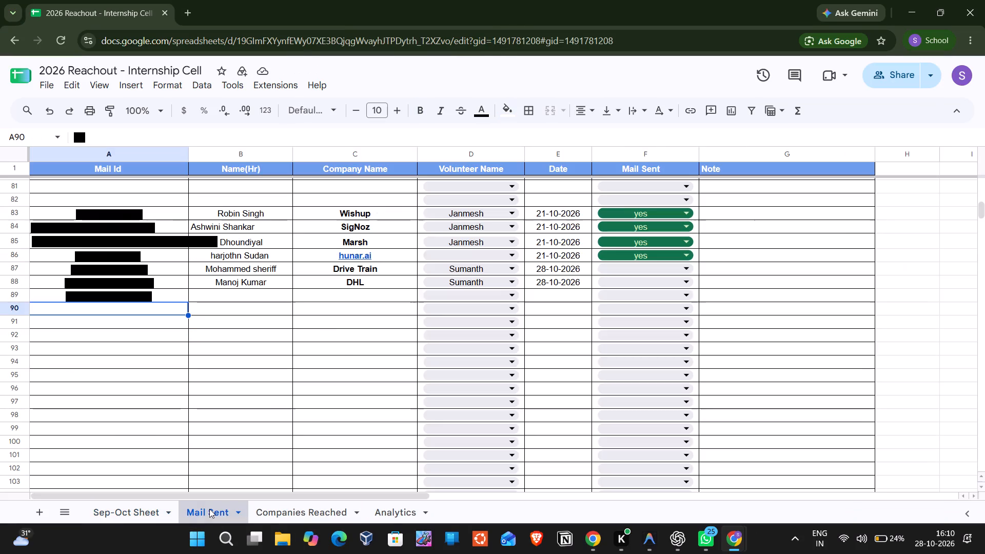
pyautogui.doubleClick(269, 290)
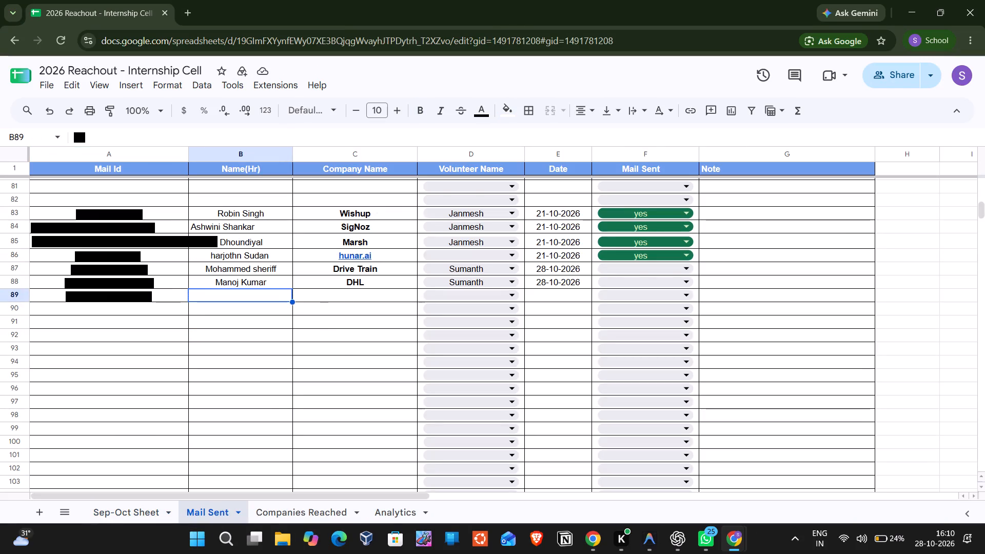
pyautogui.doubleClick(268, 293)
pyautogui.hotkey('ctrl', 'v')
pyautogui.press('Return')
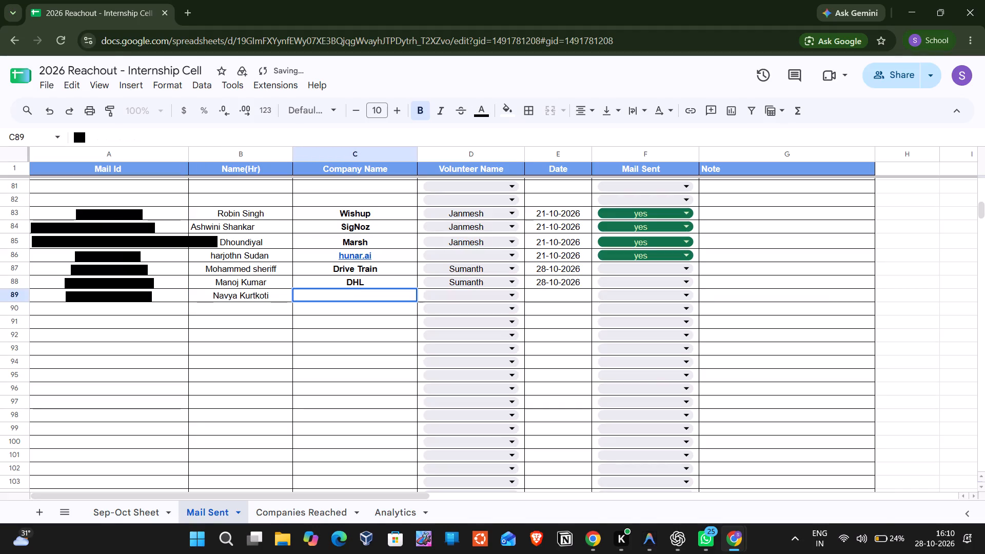
# Enter Clevertap as the company name in row 89 of the Mail Sent sheet.
pyautogui.press('e')
pyautogui.press('BackSpace')
pyautogui.write('levertsp')
pyautogui.press('BackSpace')
pyautogui.press('BackSpace')
pyautogui.write('ao')
pyautogui.press('BackSpace')
pyautogui.press('BackSpace')
pyautogui.write('ap')
pyautogui.press('Return')
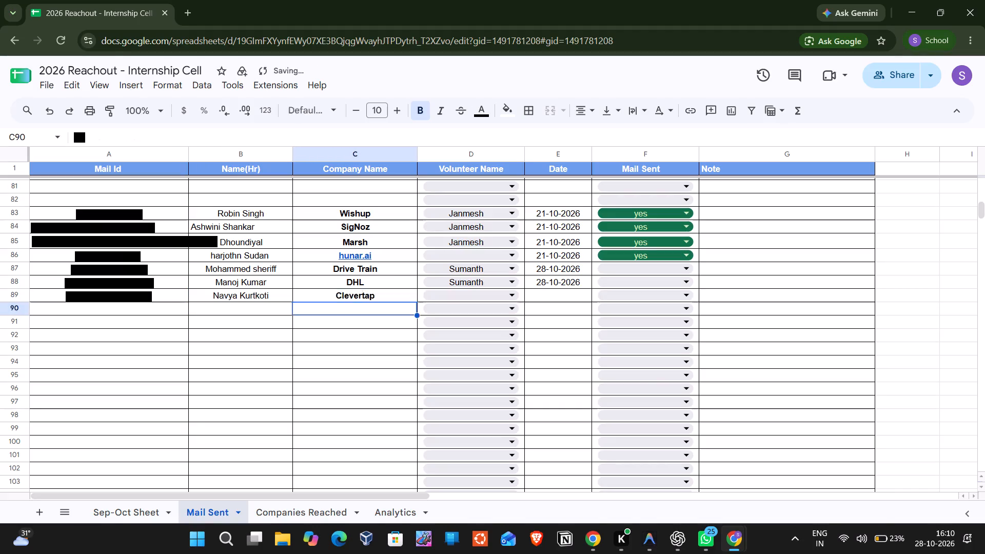
# Set the volunteer name in row 89 of the Mail Sent sheet to Sumanth.
pyautogui.click(502, 298)
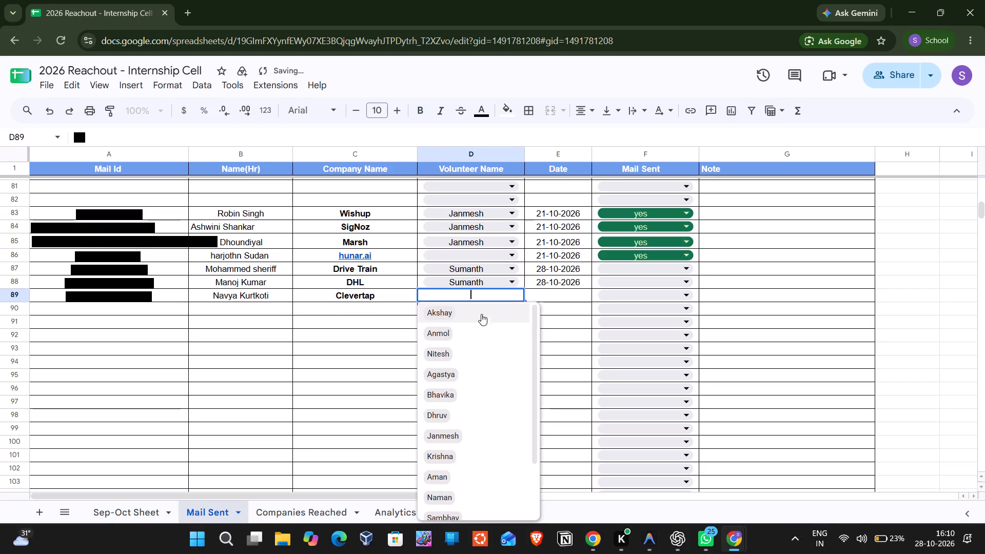
pyautogui.scroll(-1, 444, 484)
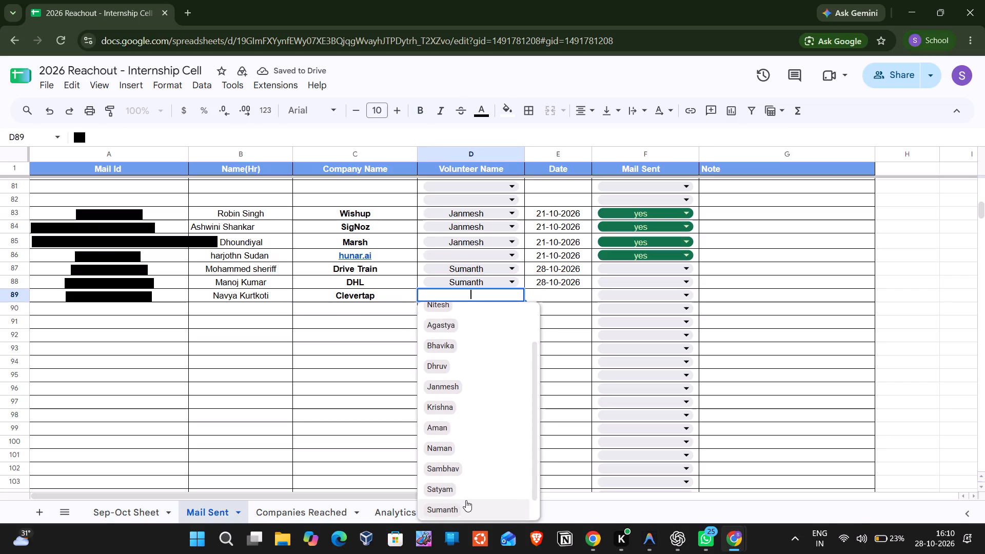
pyautogui.click(466, 500)
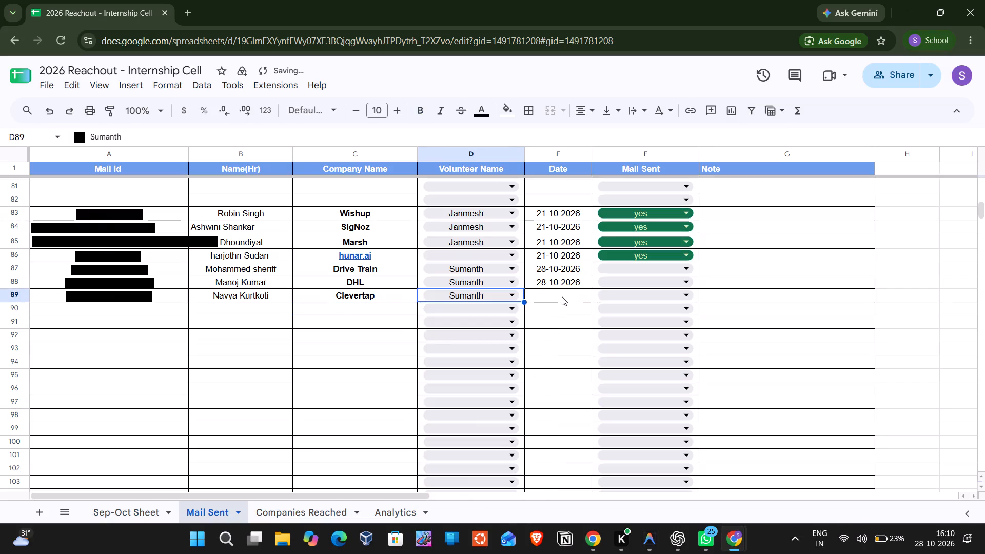
# Enter the date 28-10-2026 in row 89 of the Mail Sent sheet.
pyautogui.doubleClick(562, 296)
pyautogui.press('2')
pyautogui.write('8-10-')
pyautogui.write('20')
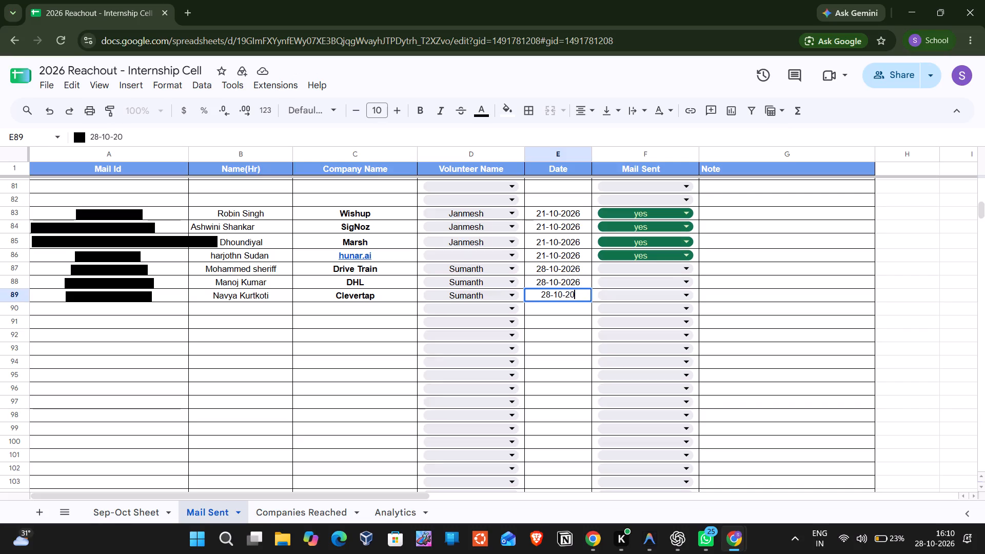
pyautogui.write('26')
pyautogui.press('Return')
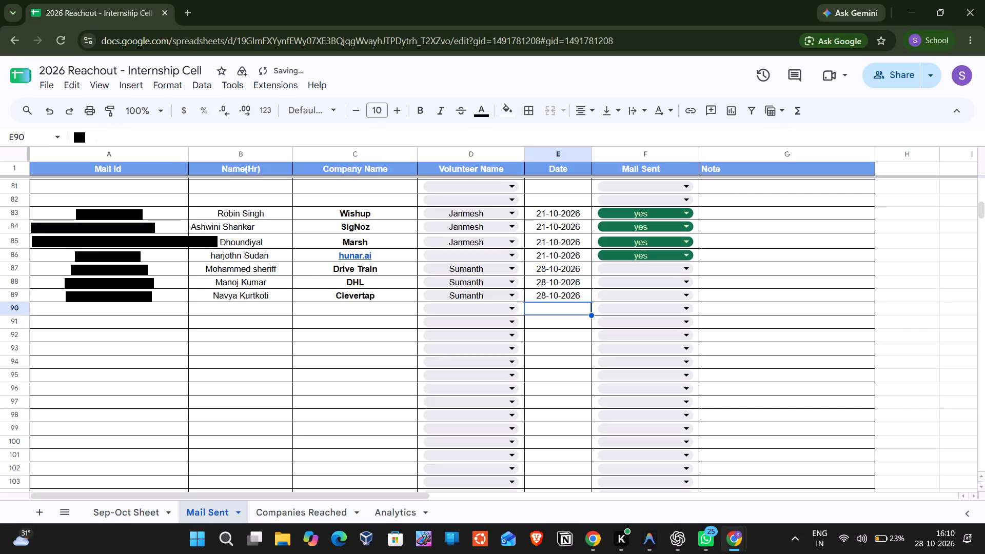
# Record "busy" as the HR response for the Head of Finance and Legal in row 2365 of the Sep-Oct Sheet.
pyautogui.hscroll(5, 562, 296)
pyautogui.click(129, 509)
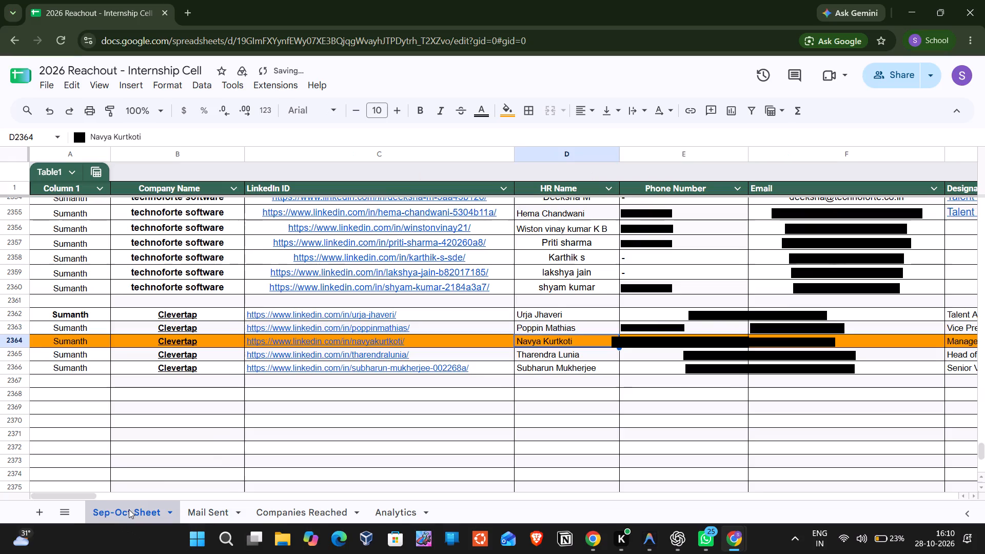
pyautogui.hscroll(1, 230, 430)
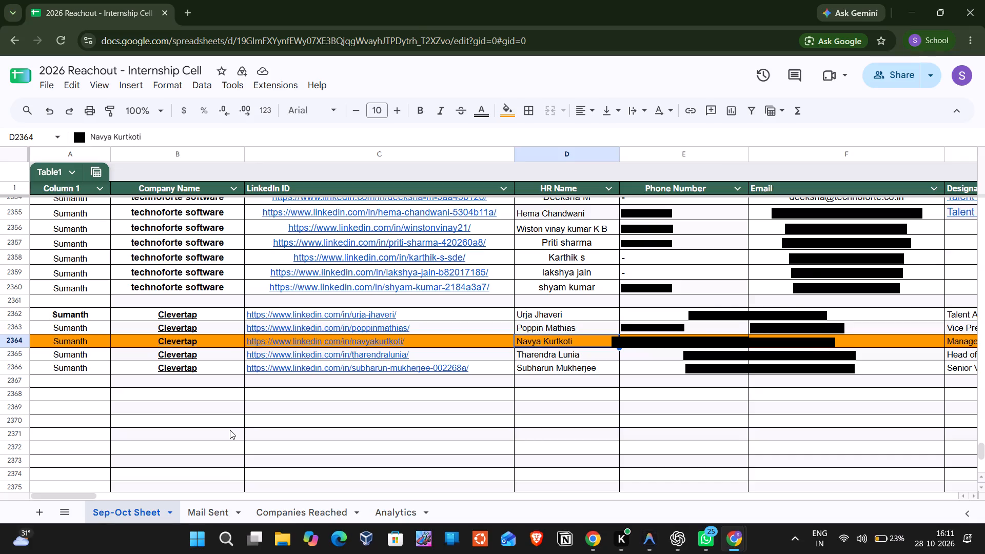
pyautogui.hscroll(-7, 230, 430)
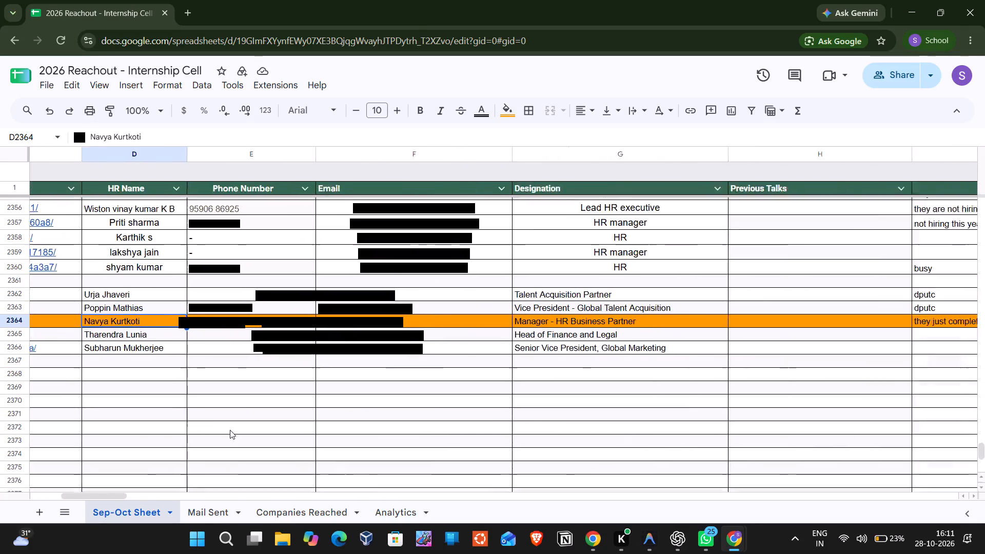
pyautogui.doubleClick(837, 313)
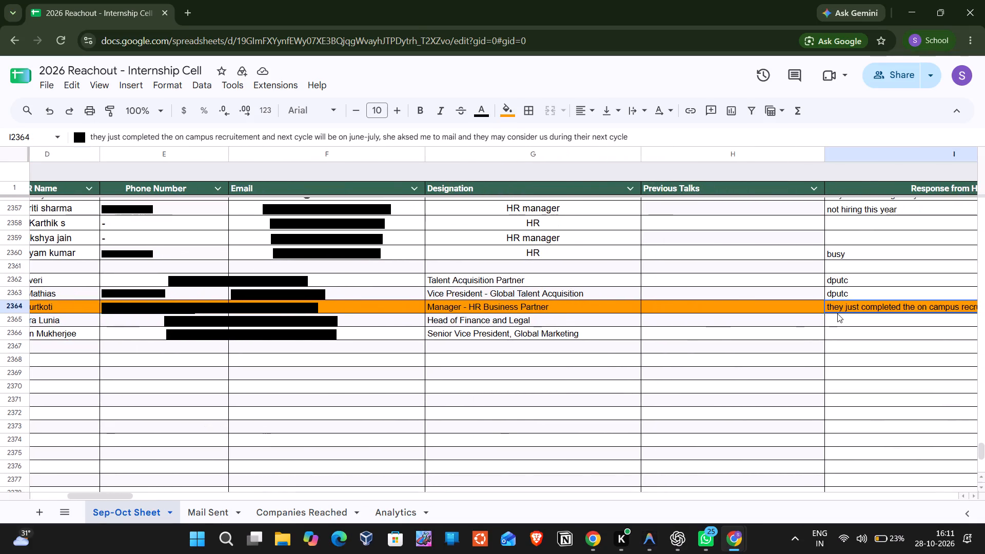
pyautogui.click(829, 335)
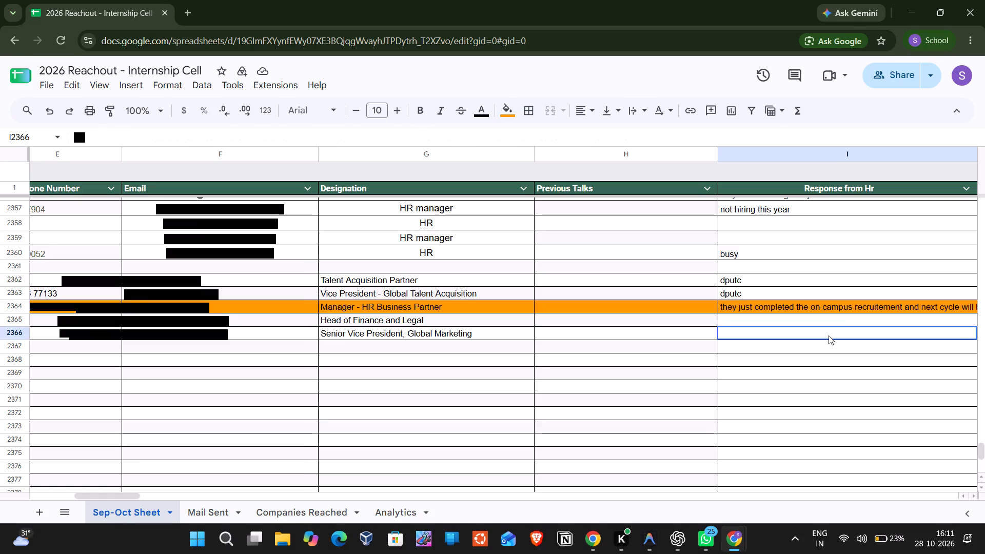
pyautogui.doubleClick(849, 321)
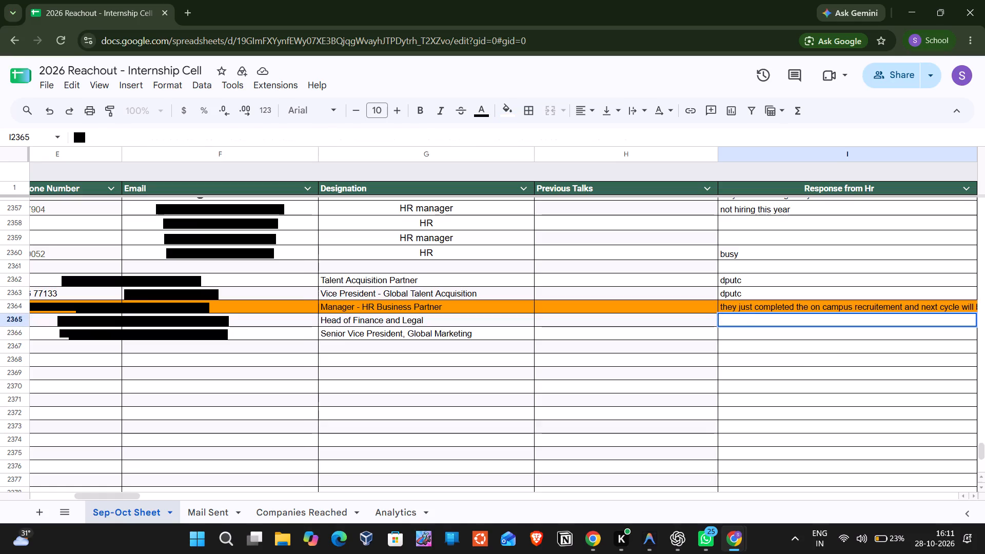
pyautogui.write('busy')
pyautogui.press('Return')
# Check the Clevertap contact details in row 2366 and reread the HR response recorded in row 2364.
pyautogui.hscroll(4, 849, 321)
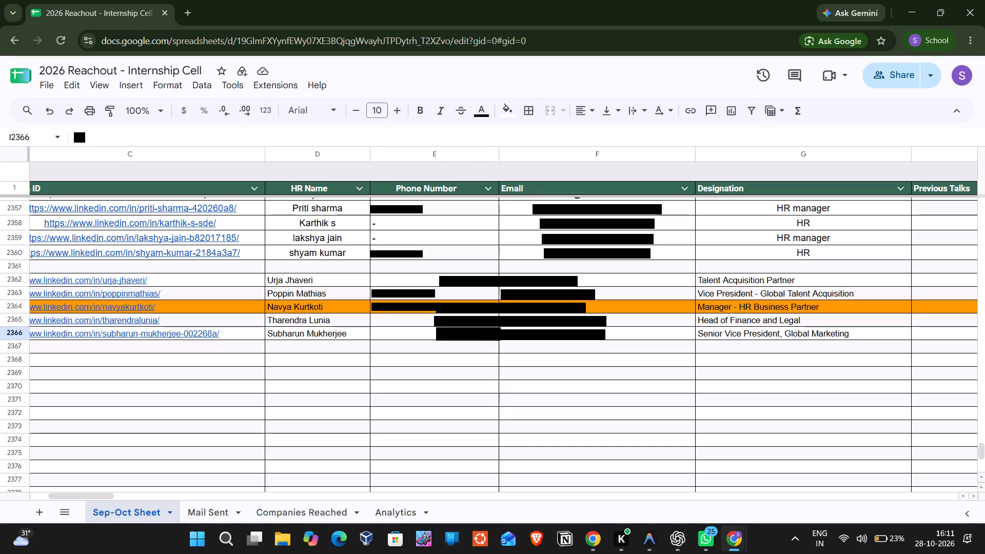
pyautogui.hscroll(-5, 849, 321)
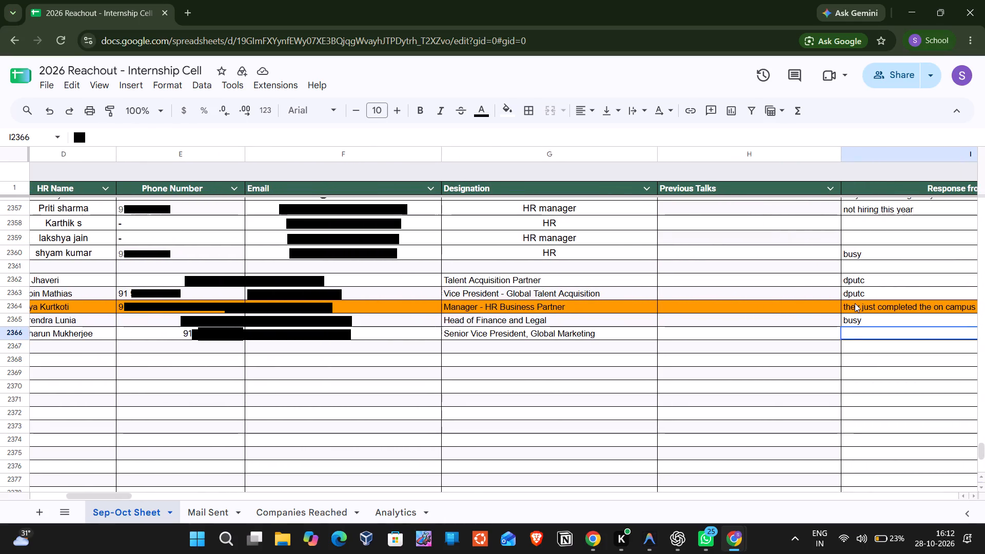
pyautogui.doubleClick(854, 303)
pyautogui.click(787, 442)
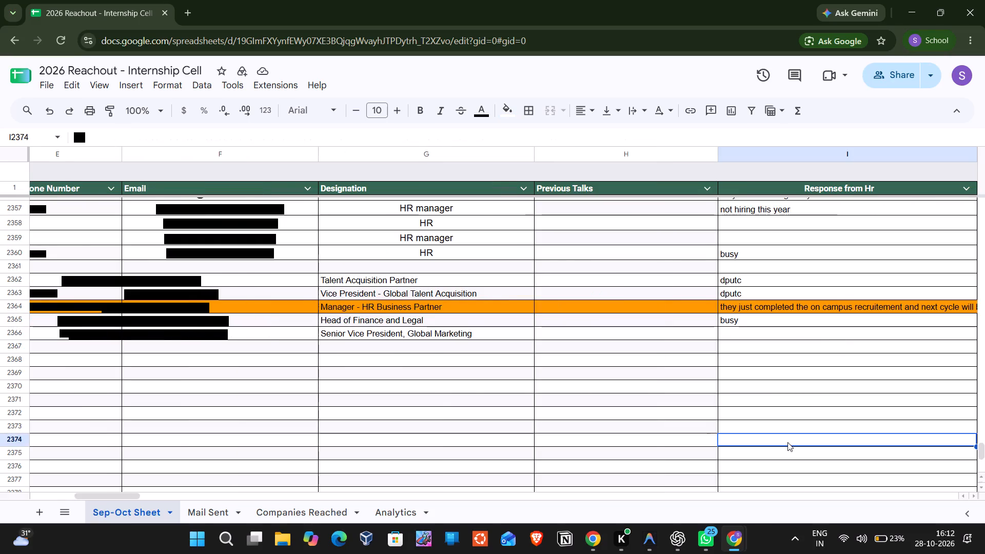
pyautogui.hscroll(-3, 787, 442)
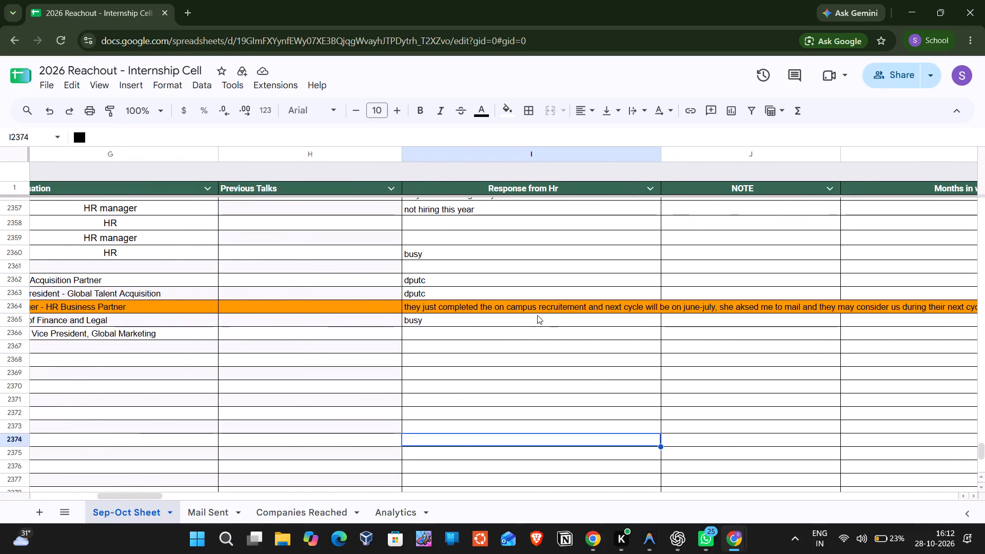
pyautogui.click(561, 304)
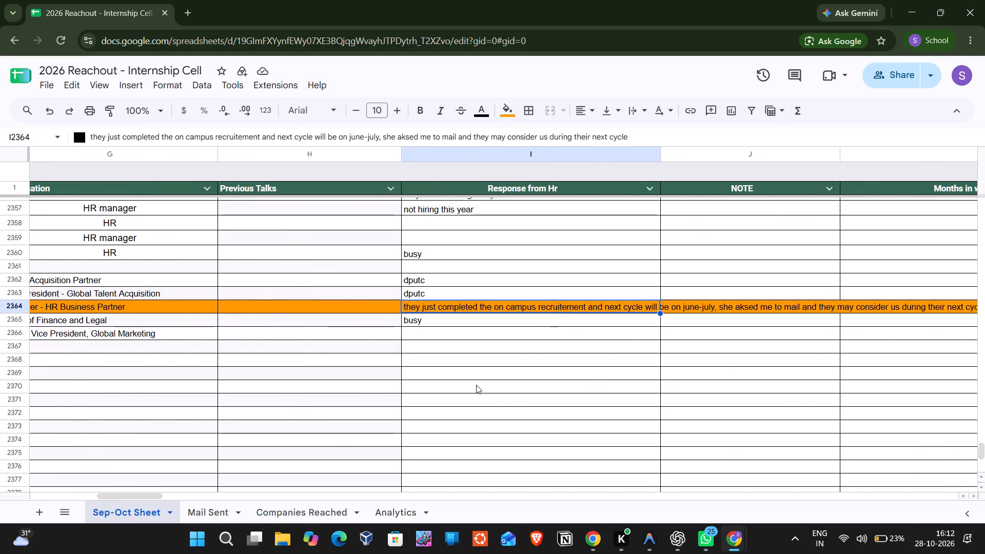
# Open the HR response cell of row 2366, the Senior Vice President, Global Marketing, for editing.
pyautogui.hscroll(1, 476, 385)
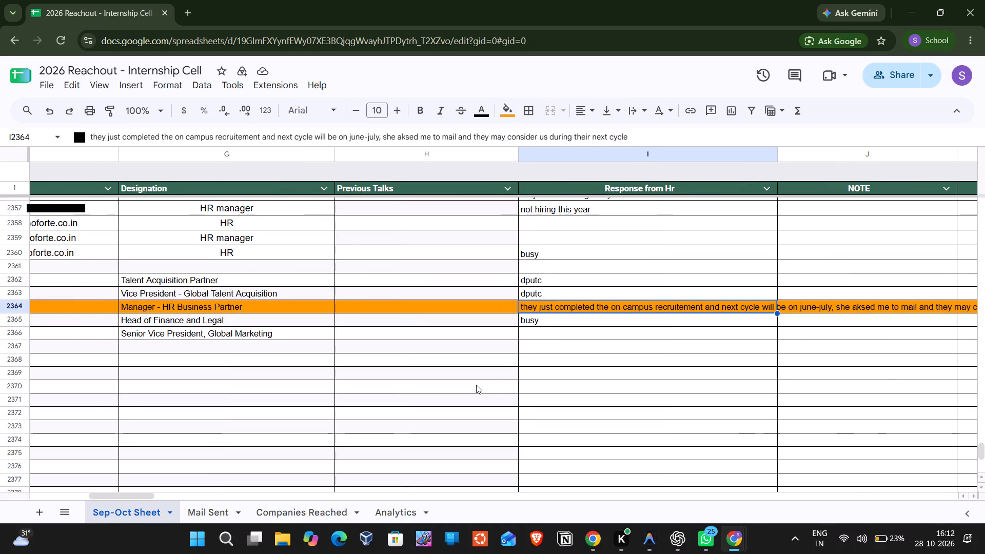
pyautogui.click(547, 332)
pyautogui.doubleClick(547, 332)
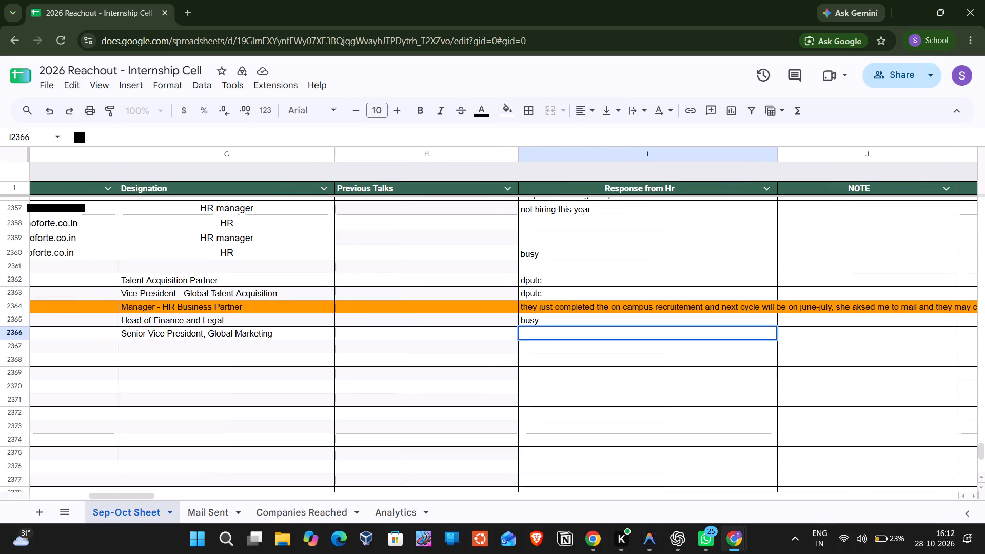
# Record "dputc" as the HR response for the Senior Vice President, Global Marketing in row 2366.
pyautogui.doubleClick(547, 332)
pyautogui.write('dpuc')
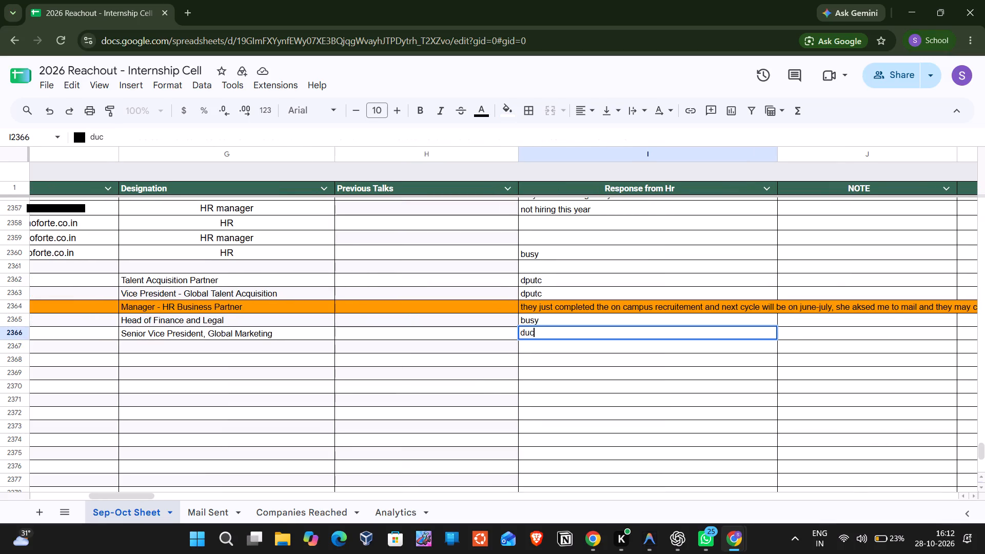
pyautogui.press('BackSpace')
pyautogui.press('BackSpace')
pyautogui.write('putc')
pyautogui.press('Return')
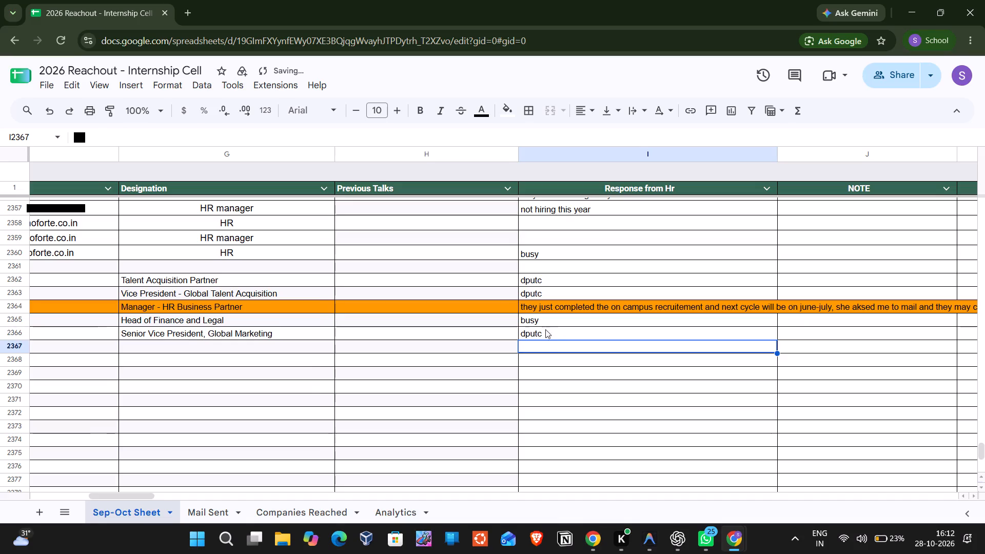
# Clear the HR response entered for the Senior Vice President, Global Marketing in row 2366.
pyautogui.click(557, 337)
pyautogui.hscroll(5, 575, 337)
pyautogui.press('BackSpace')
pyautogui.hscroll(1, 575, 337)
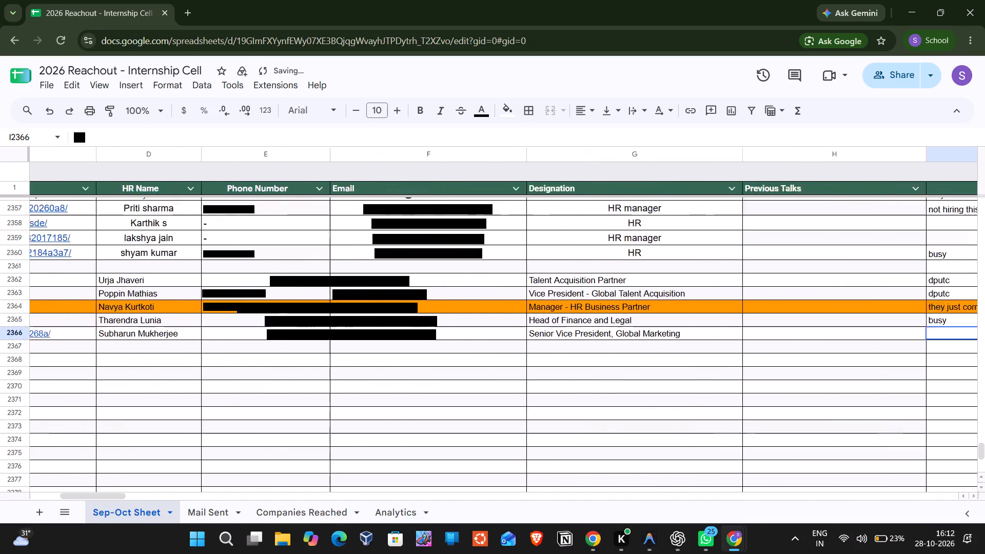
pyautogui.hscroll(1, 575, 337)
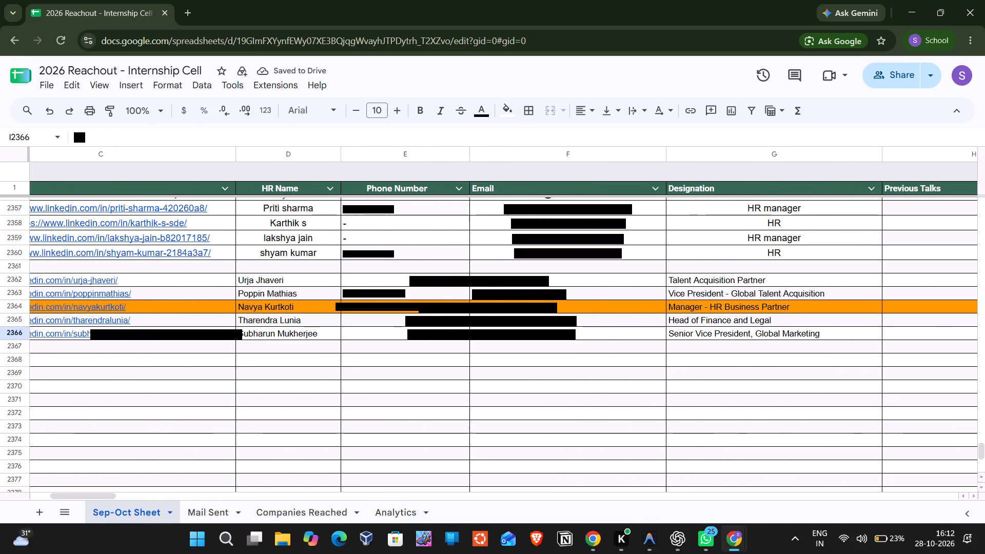
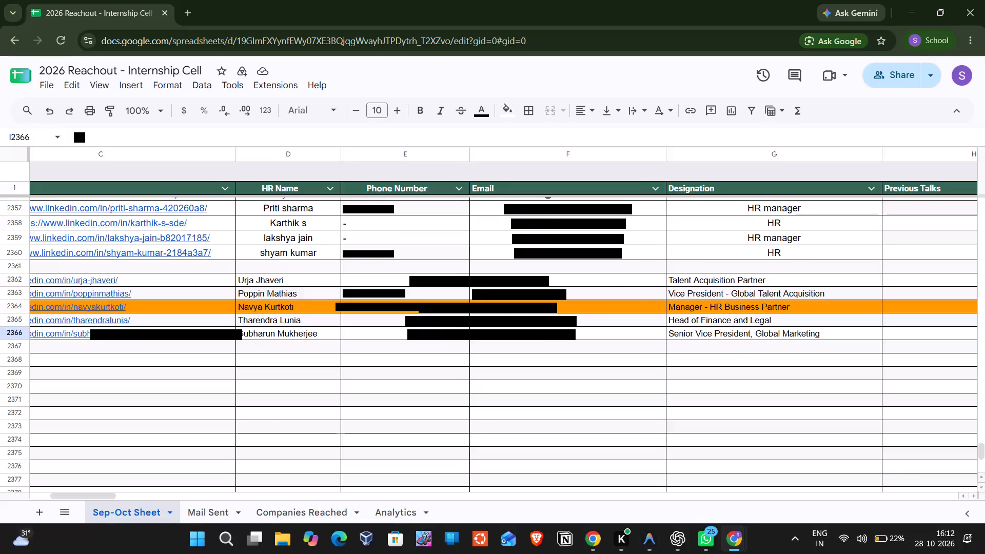
# Record "he isnt the right person" as the HR response for the Senior Vice President, Global Marketing in row 2366 of the Sep-Oct Sheet.
pyautogui.hscroll(-5, 575, 337)
pyautogui.doubleClick(765, 335)
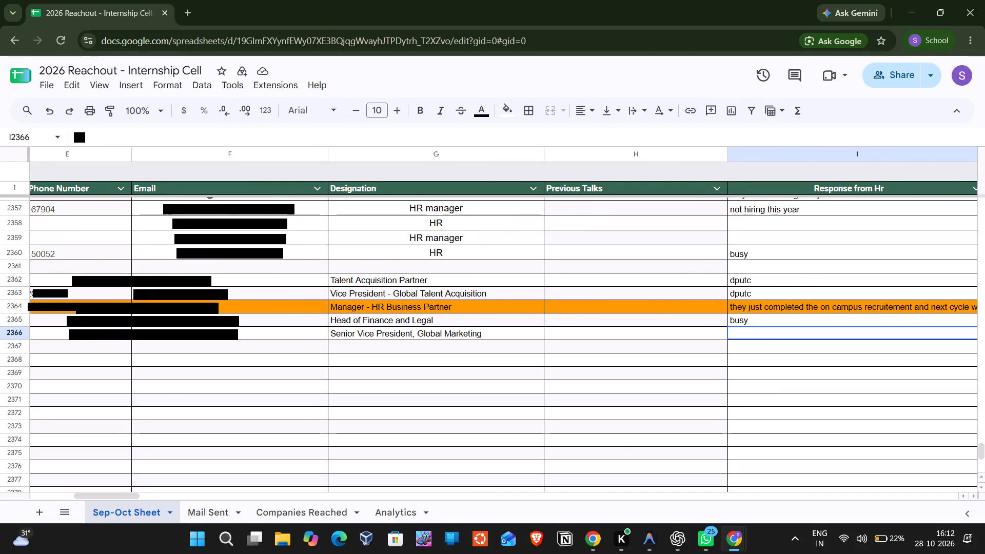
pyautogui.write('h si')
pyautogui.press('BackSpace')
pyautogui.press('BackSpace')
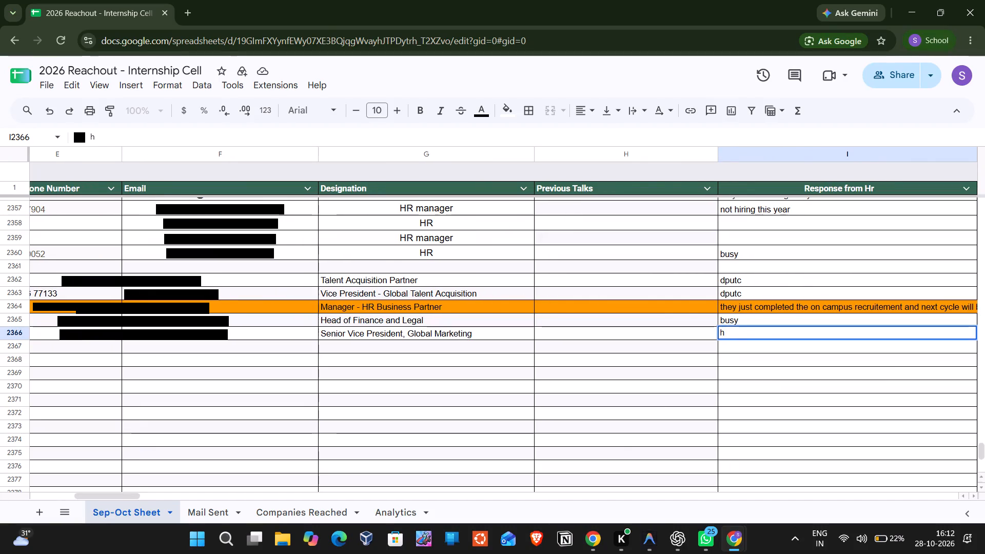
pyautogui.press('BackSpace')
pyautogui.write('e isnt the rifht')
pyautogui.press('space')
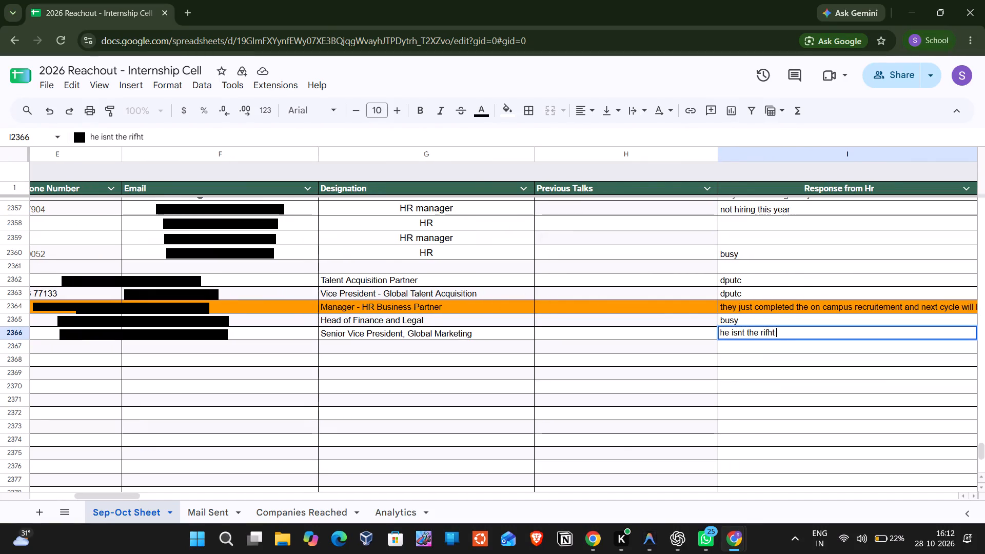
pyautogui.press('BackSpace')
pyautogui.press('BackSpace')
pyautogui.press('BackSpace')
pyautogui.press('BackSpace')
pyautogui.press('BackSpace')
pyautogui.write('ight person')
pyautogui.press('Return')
# Close the 2026 Reachout - Internship Cell spreadsheet window, going back to the New Placement Data 2026-27 spreadsheet.
pyautogui.hscroll(9, 765, 335)
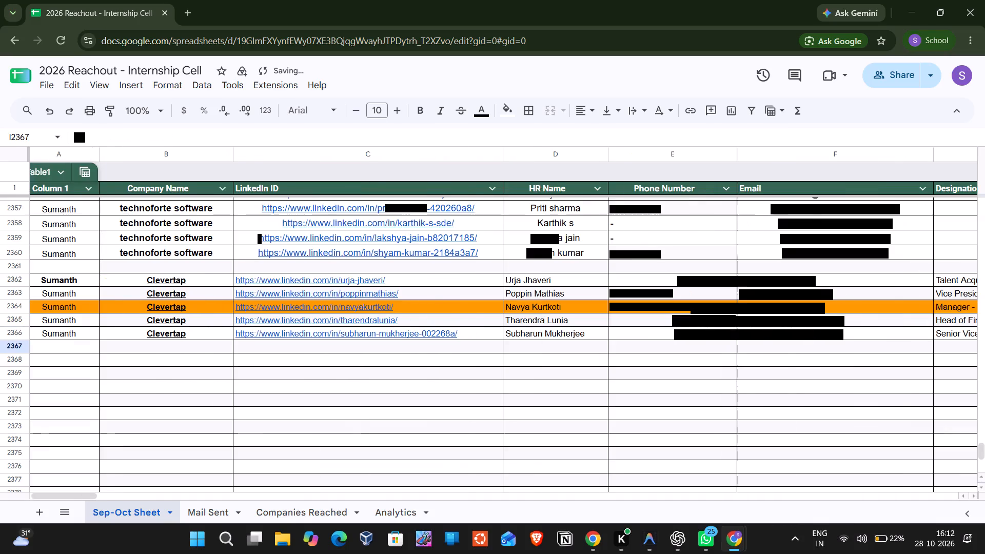
pyautogui.click(980, 1)
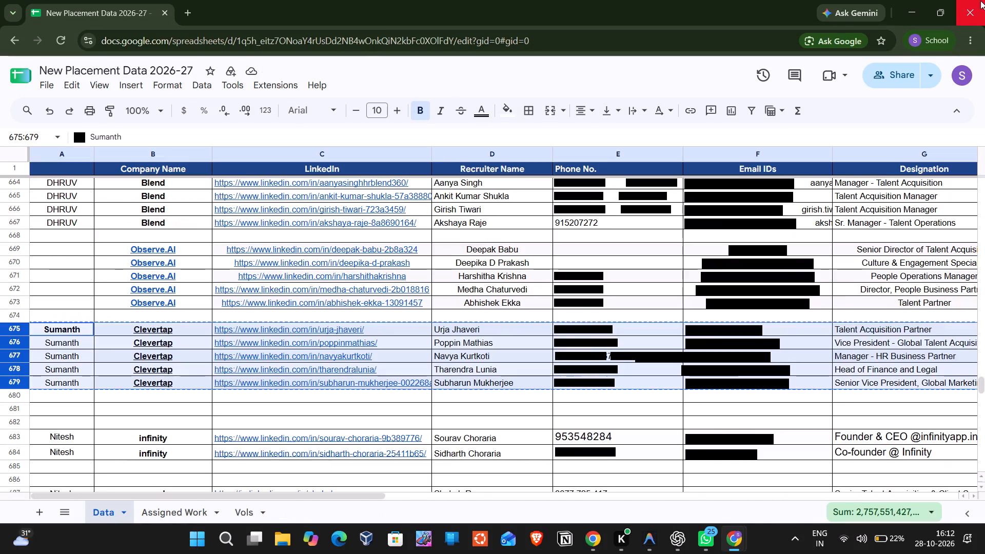
# Close the browser window containing the New Placement Data 2026-27 spreadsheet.
pyautogui.click(980, 1)
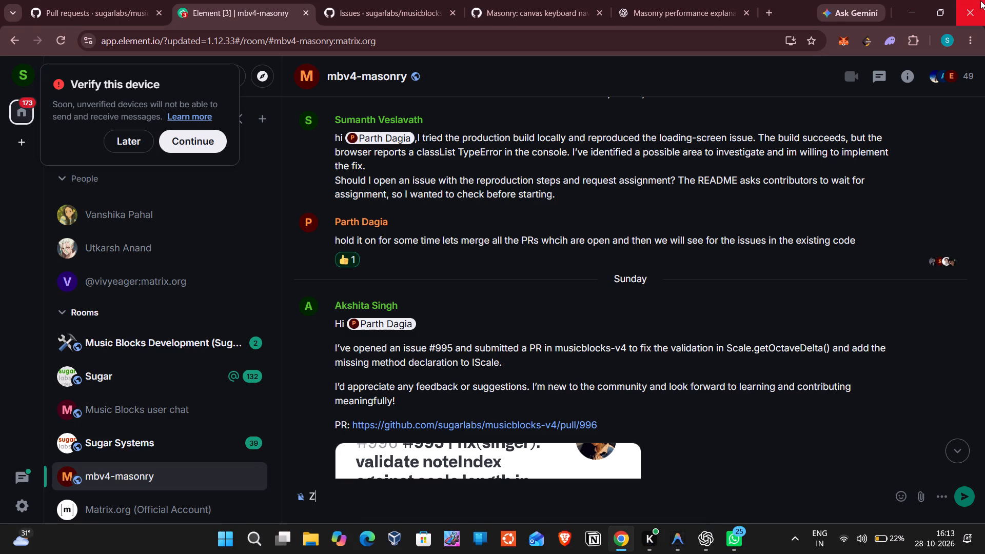